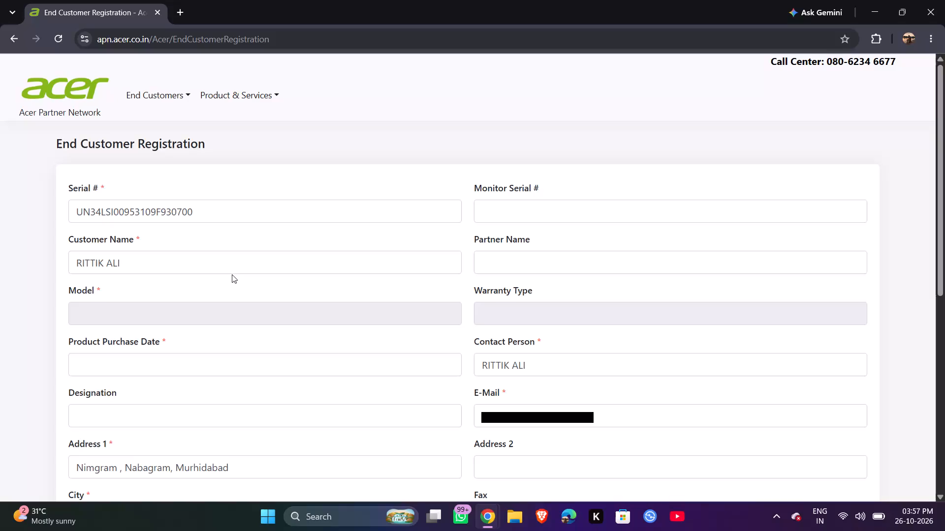
Copy the product serial number from the Serial # field of the registration form.
click(226, 321)
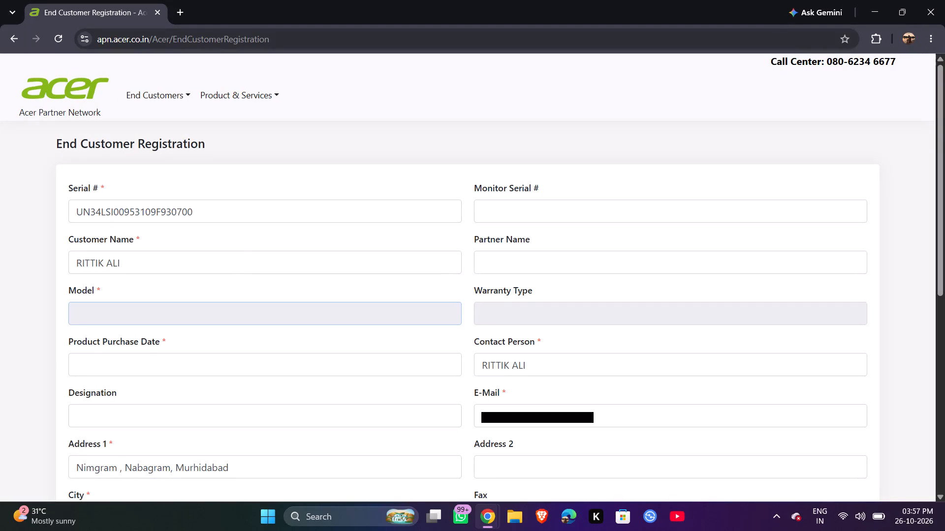
click(267, 208)
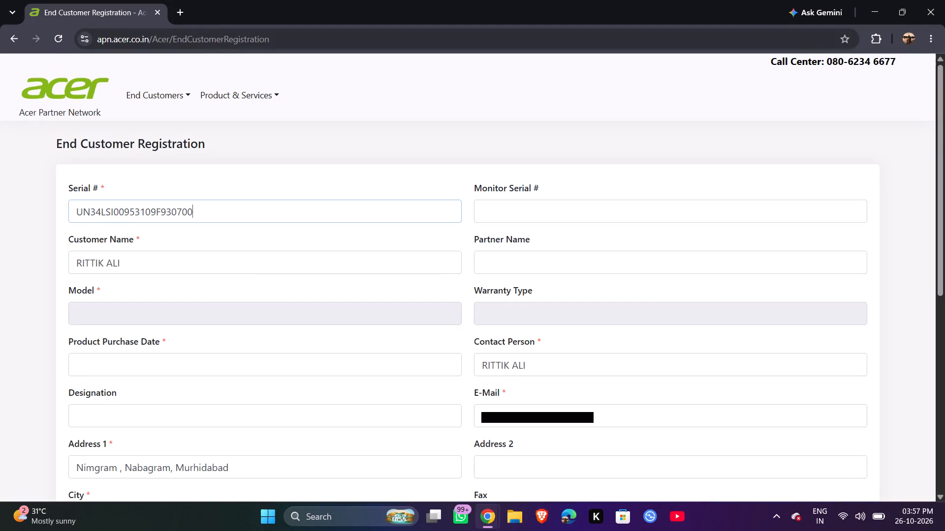
drag(193, 210, 72, 215)
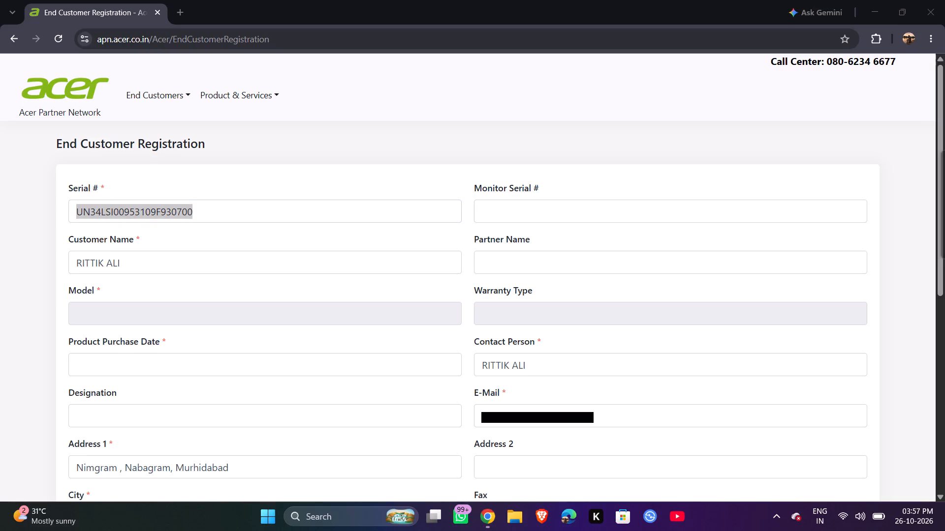
drag(72, 215, 70, 215)
right_click(95, 212)
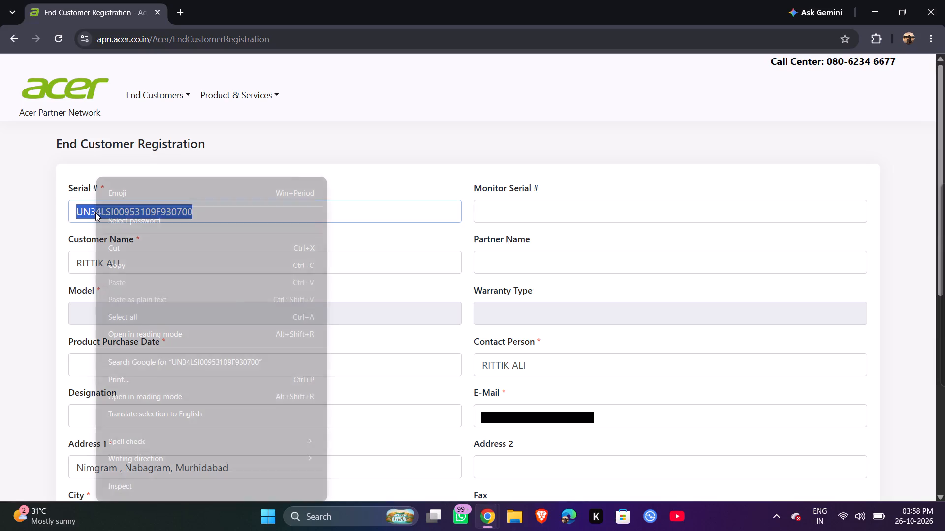
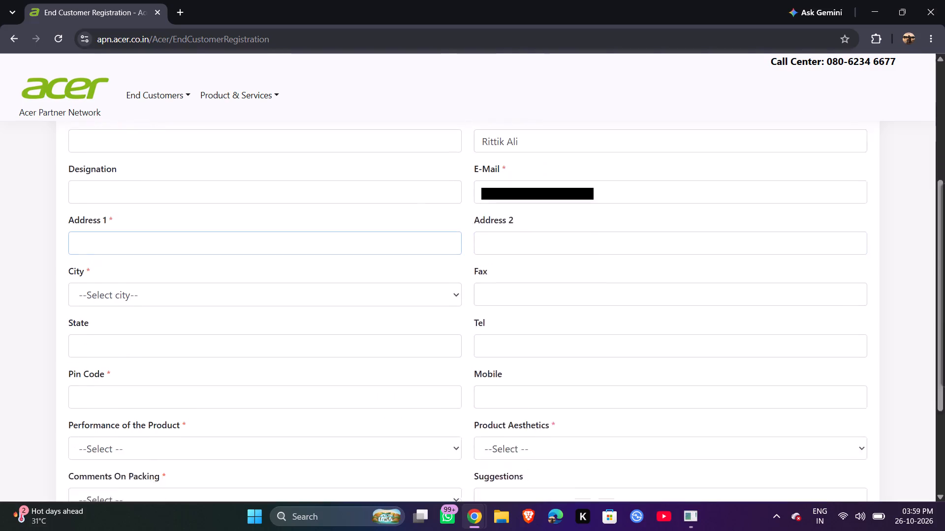
Enter the customer's postal code in the Pin Code field.
scroll(290, 392, down, 2)
click(249, 271)
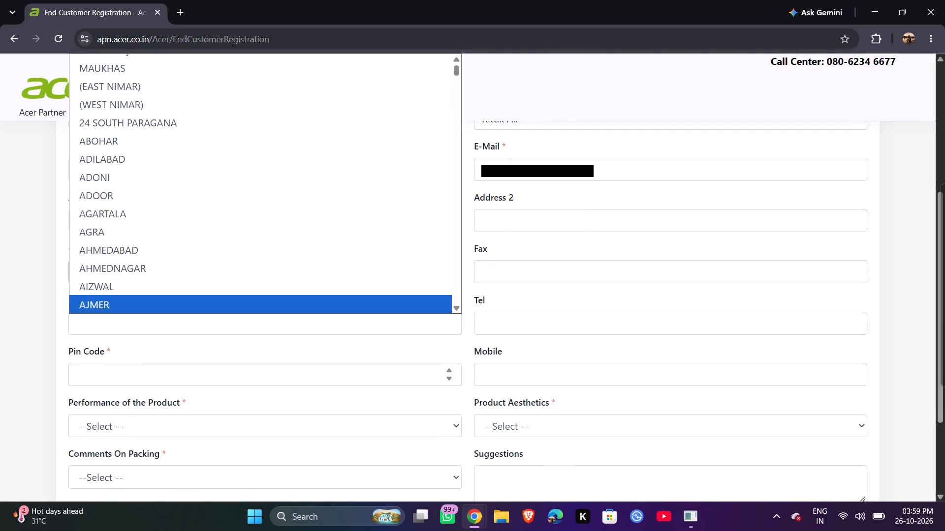
click(209, 376)
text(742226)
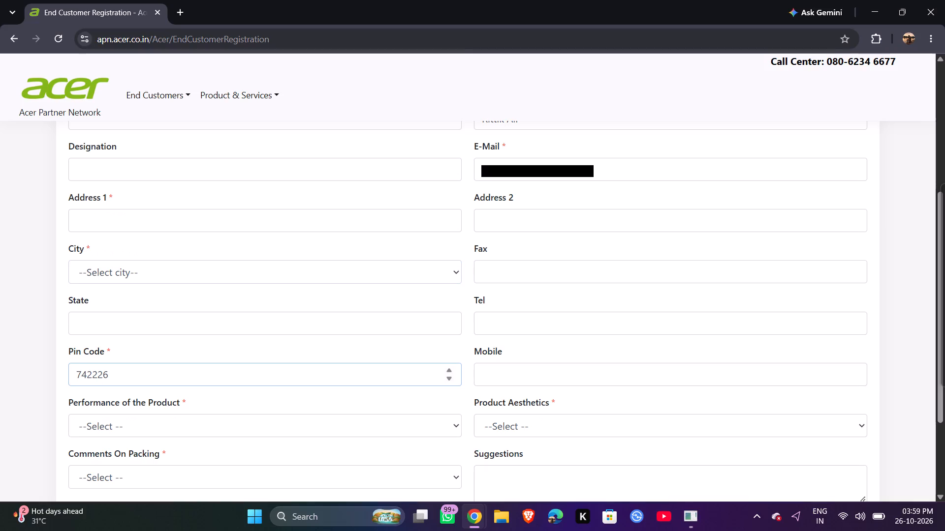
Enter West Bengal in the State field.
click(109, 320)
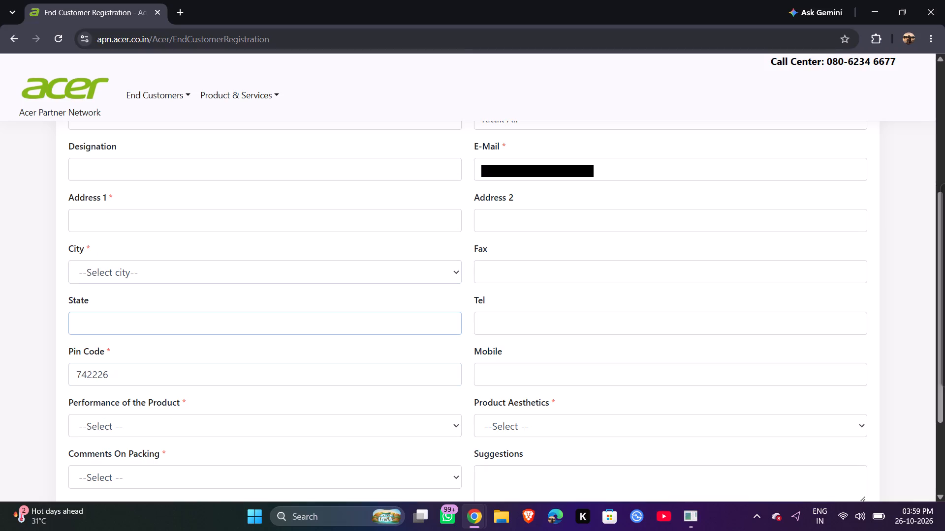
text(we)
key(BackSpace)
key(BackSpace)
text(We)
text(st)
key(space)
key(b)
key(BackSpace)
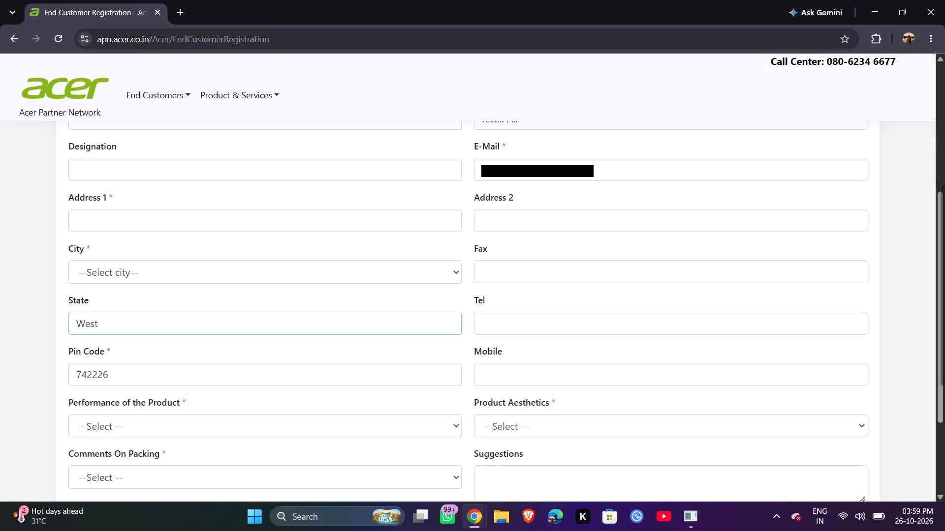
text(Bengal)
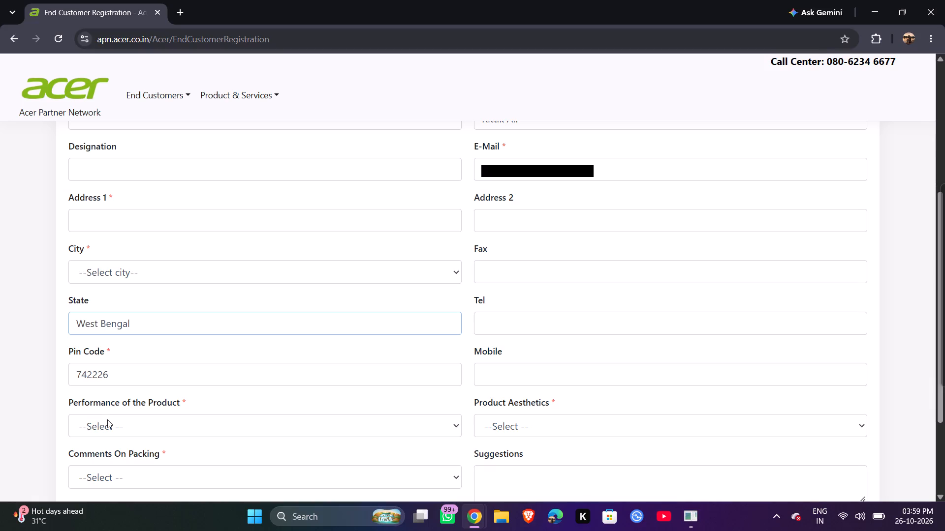
Rate the Performance of the Product as Good.
click(109, 420)
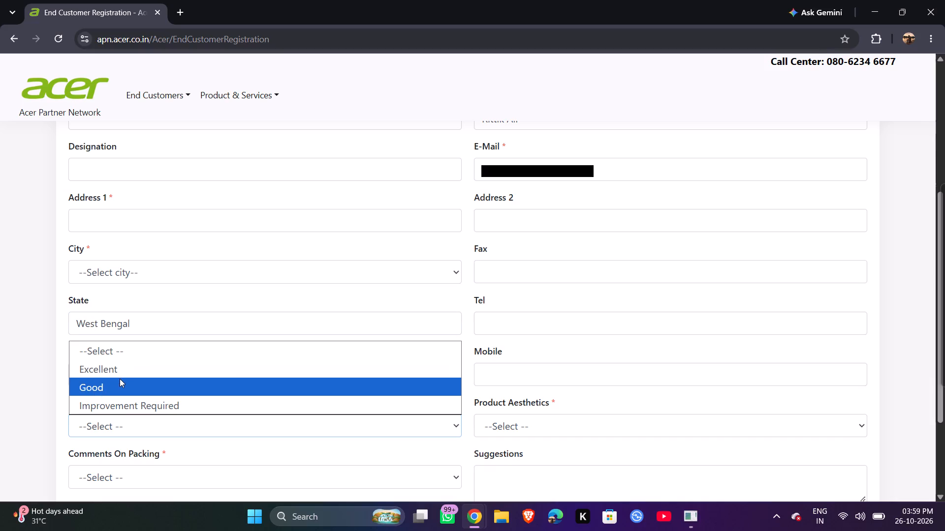
click(120, 379)
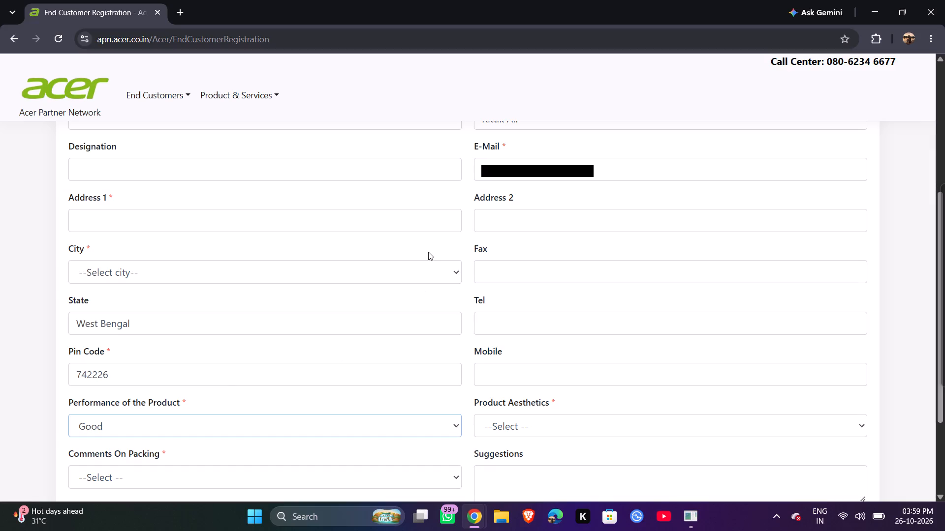
Select BERHAMPUR as the customer's City.
click(258, 267)
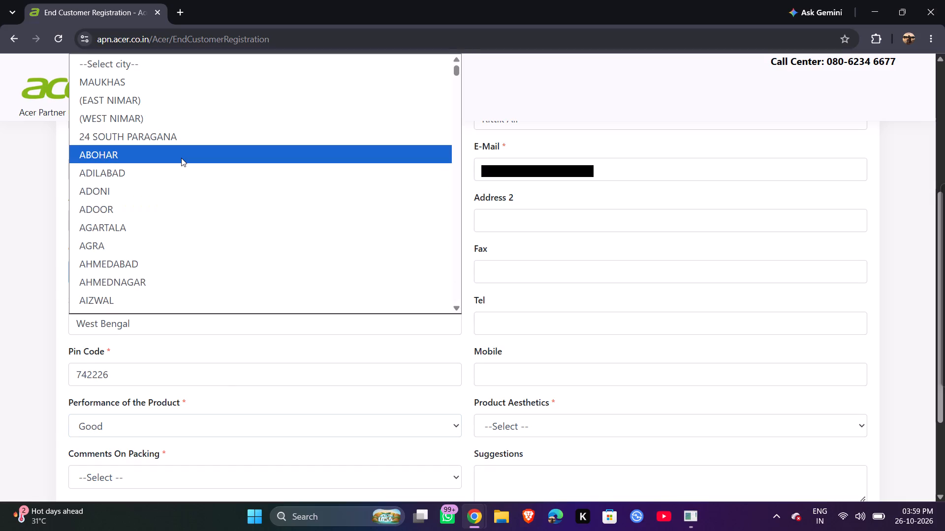
scroll(181, 158, down, 1)
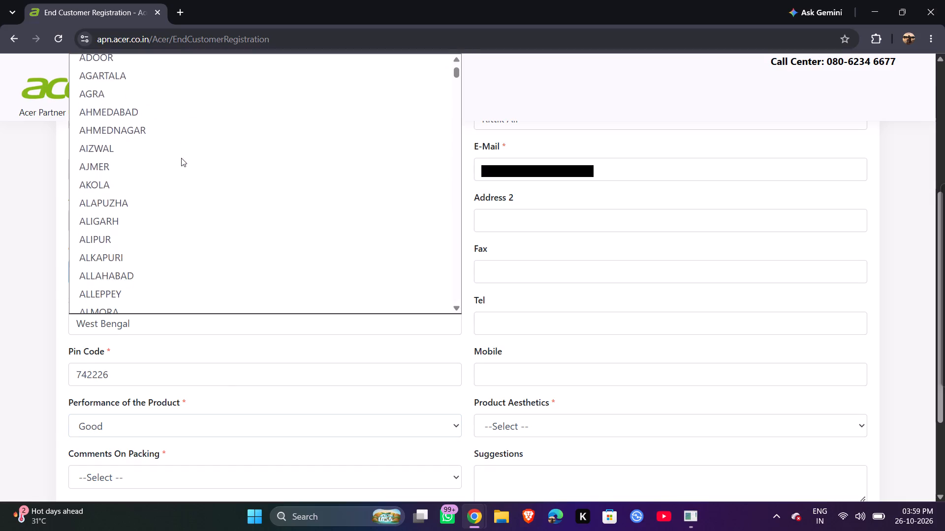
scroll(181, 158, down, 9)
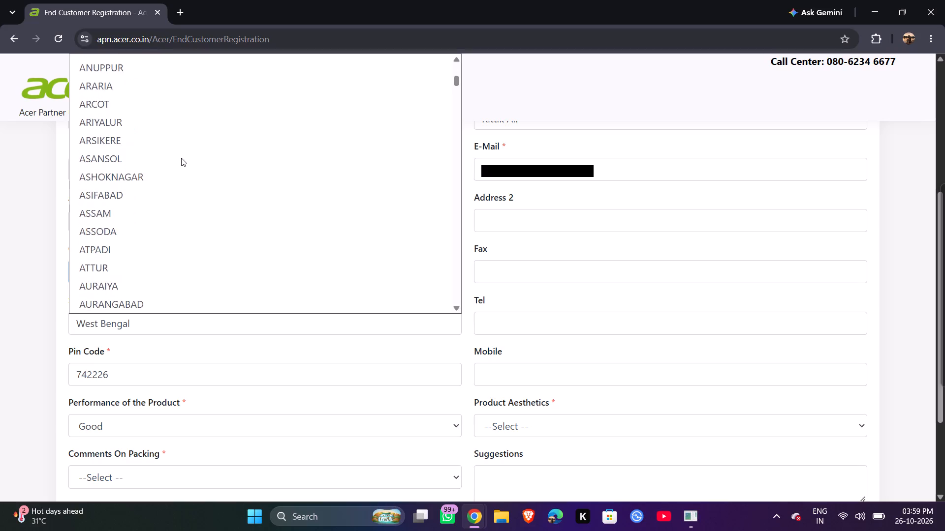
scroll(181, 158, down, 8)
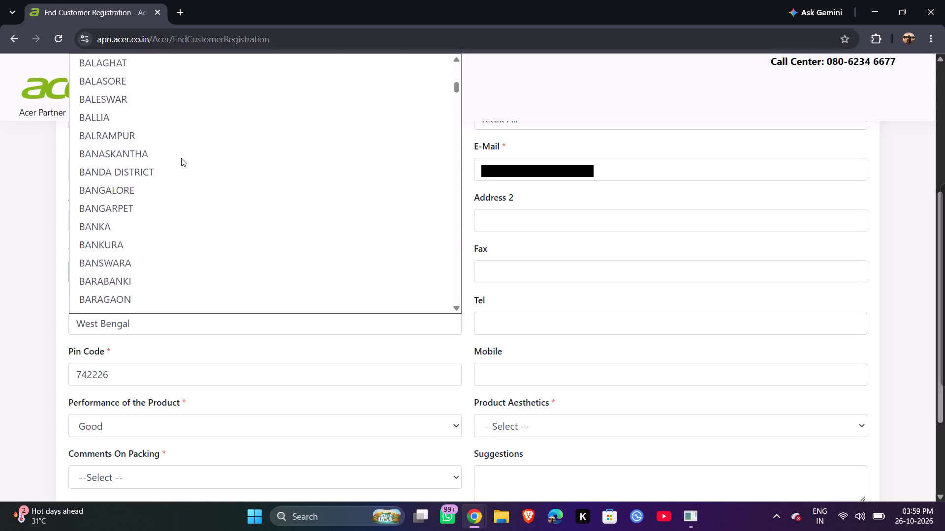
scroll(181, 158, up, 4)
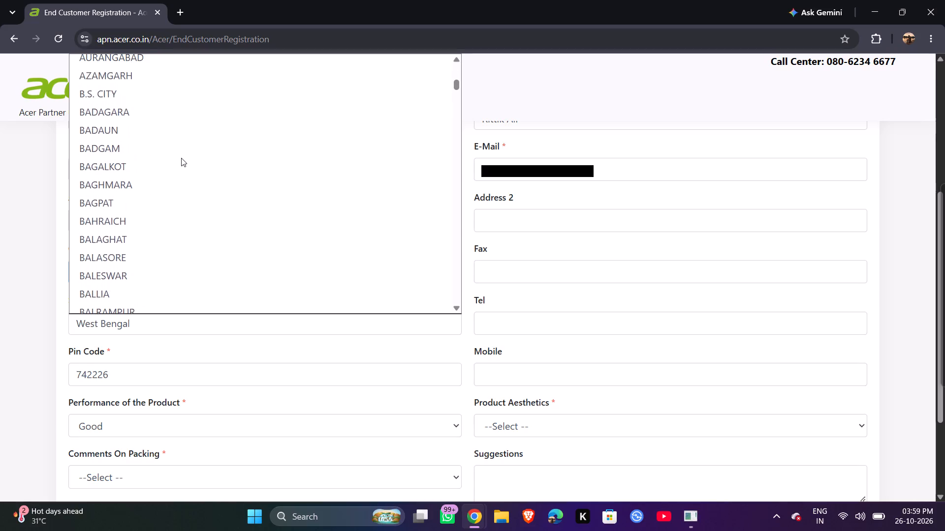
scroll(181, 158, down, 3)
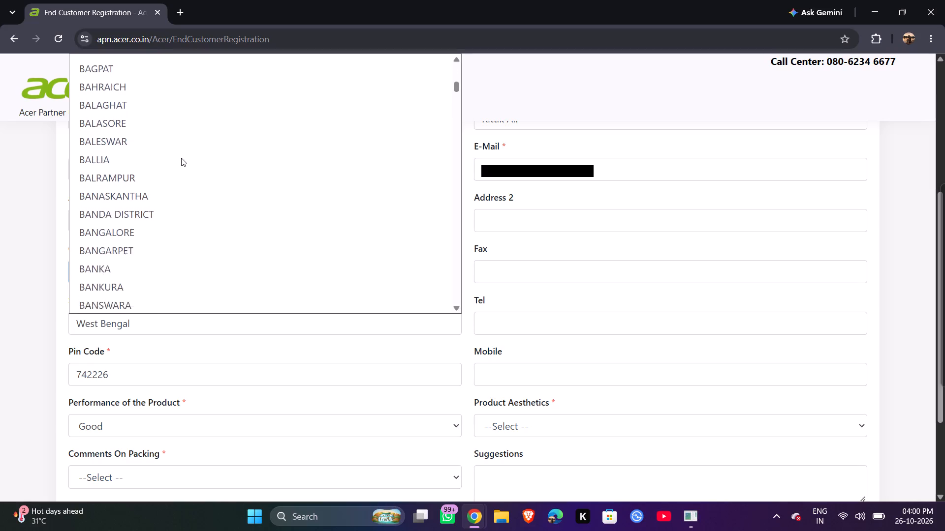
scroll(181, 158, down, 3)
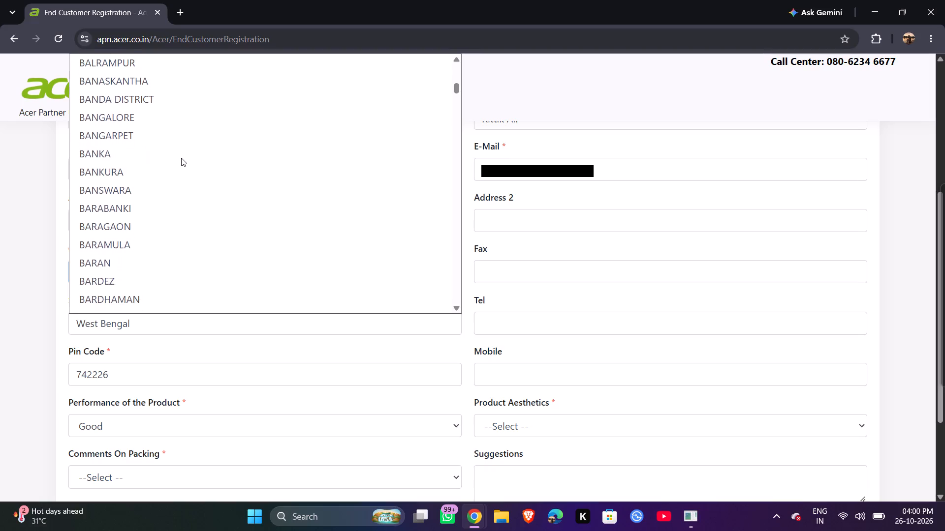
scroll(181, 158, down, 5)
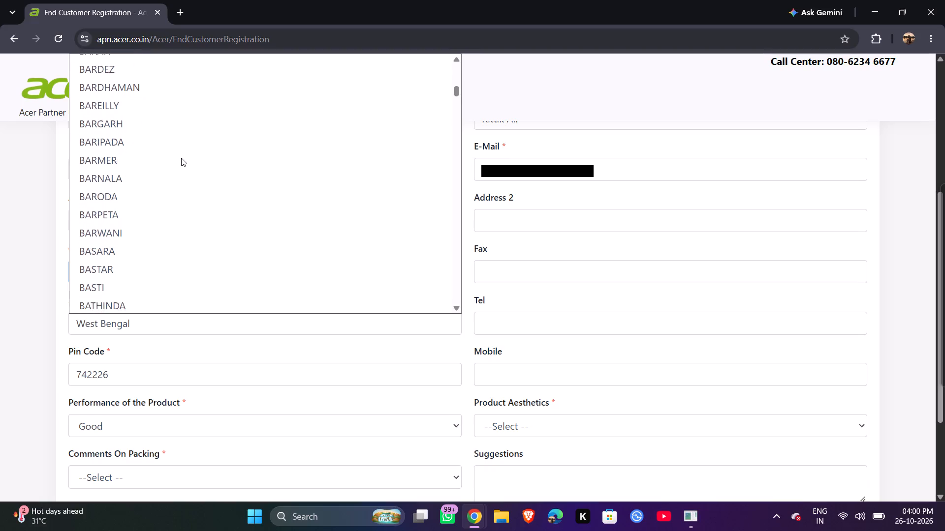
scroll(181, 158, down, 6)
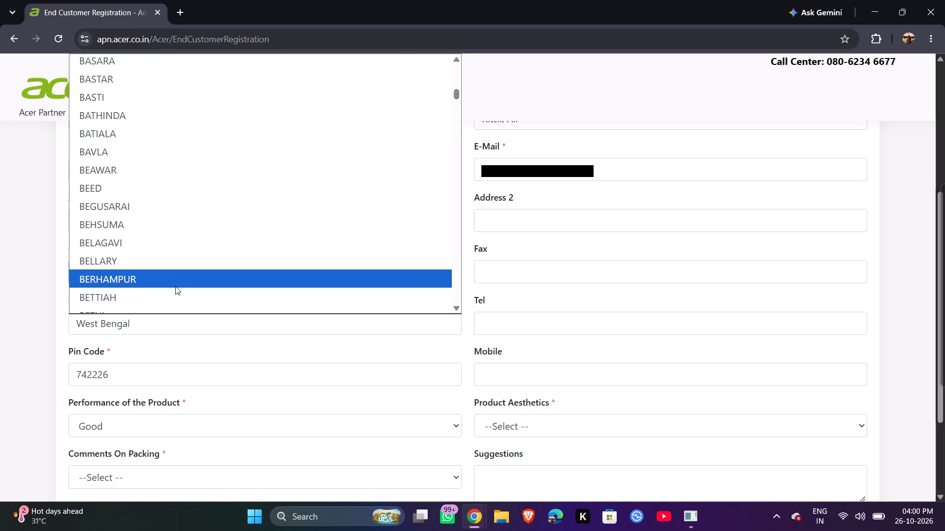
click(175, 286)
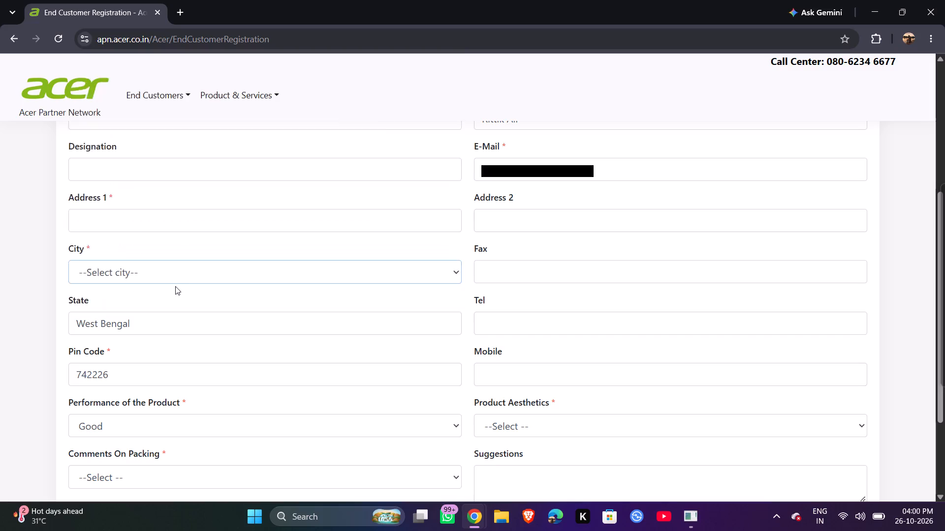
Replace the automatically filled State with West bengal.
scroll(175, 286, down, 2)
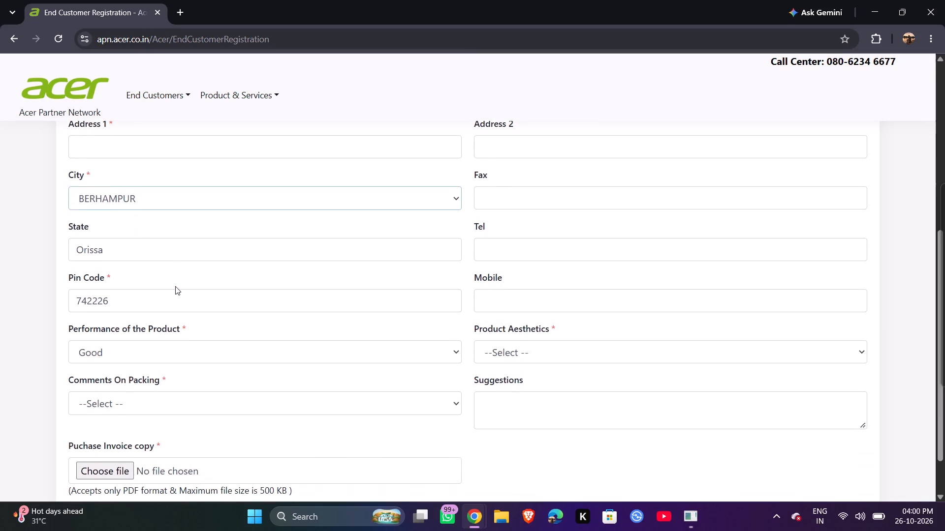
click(172, 249)
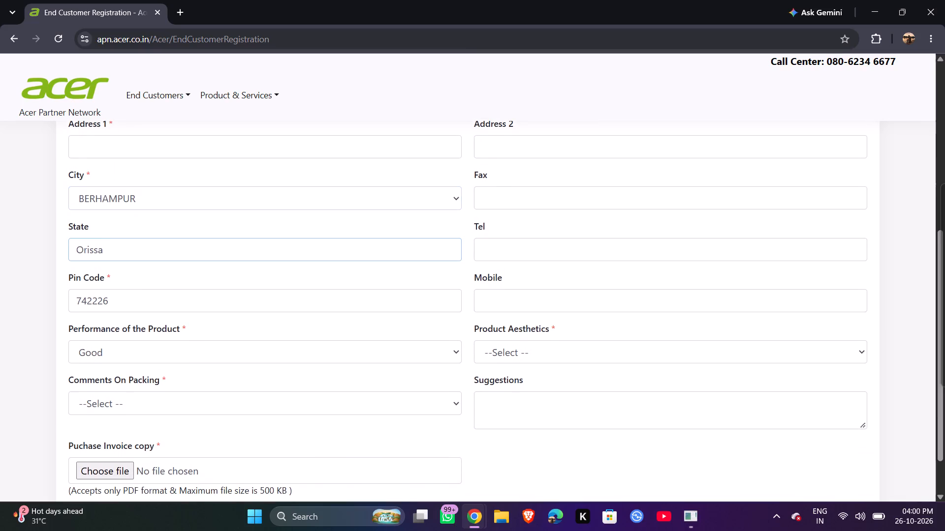
key(BackSpace)
key(BackSpace)
key(BackSpace)
key(BackSpace)
key(BackSpace)
key(BackSpace)
key(BackSpace)
key(BackSpace)
key(BackSpace)
key(BackSpace)
key(BackSpace)
key(BackSpace)
key(BackSpace)
text(we)
key(BackSpace)
key(BackSpace)
key(shift+w)
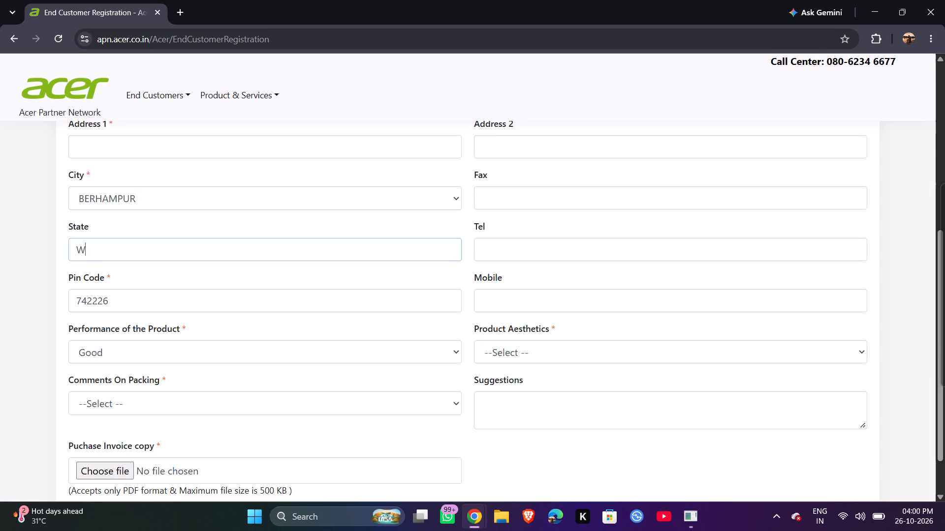
text(est)
key(space)
text(bengal)
Set Comments On Packing to Good.
click(211, 397)
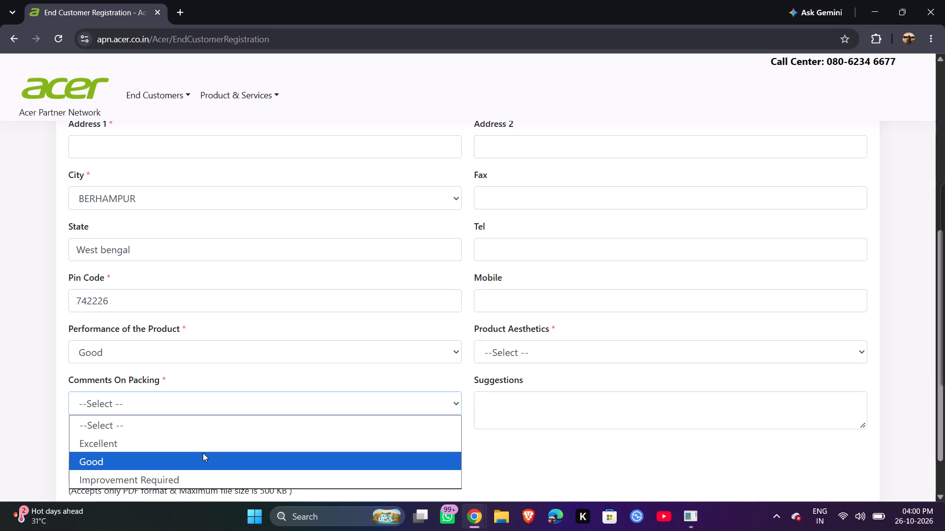
click(203, 454)
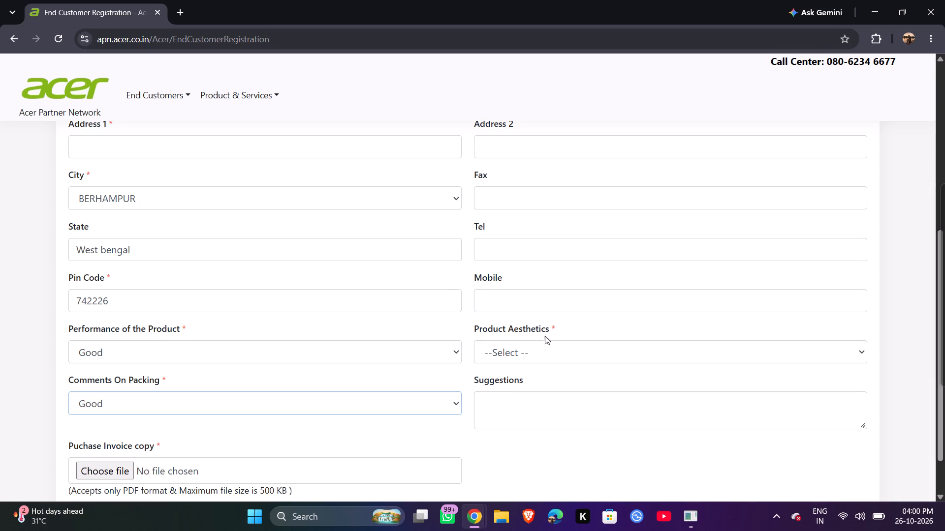
Open the rating choices for Product Aesthetics.
click(545, 345)
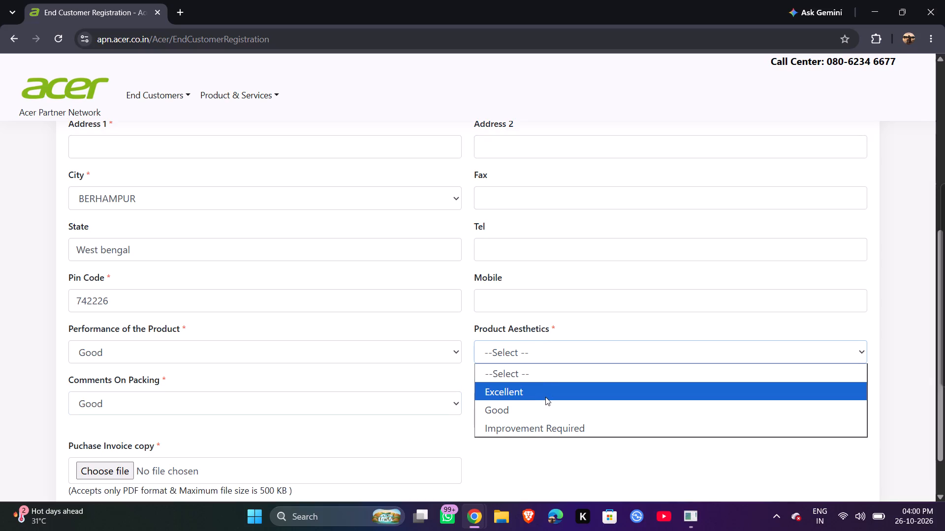
Set the Product Aesthetics rating to Excellent.
click(545, 397)
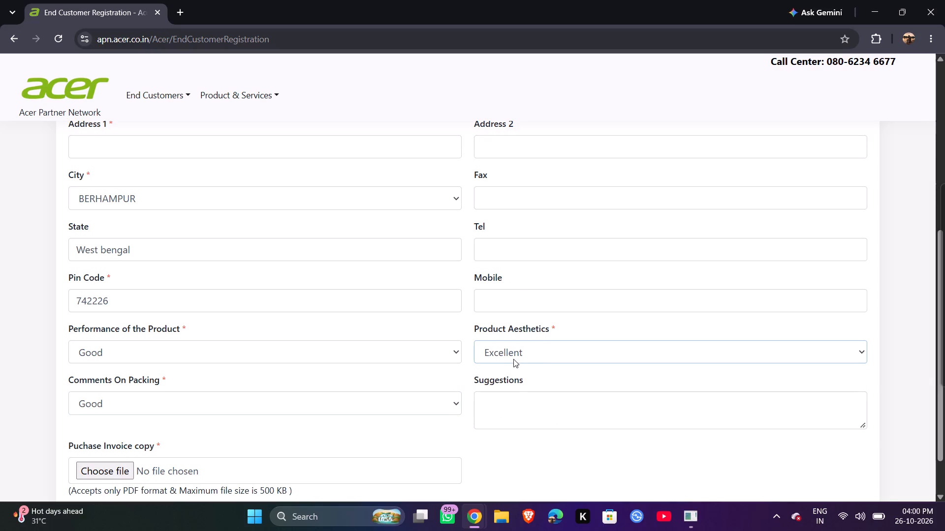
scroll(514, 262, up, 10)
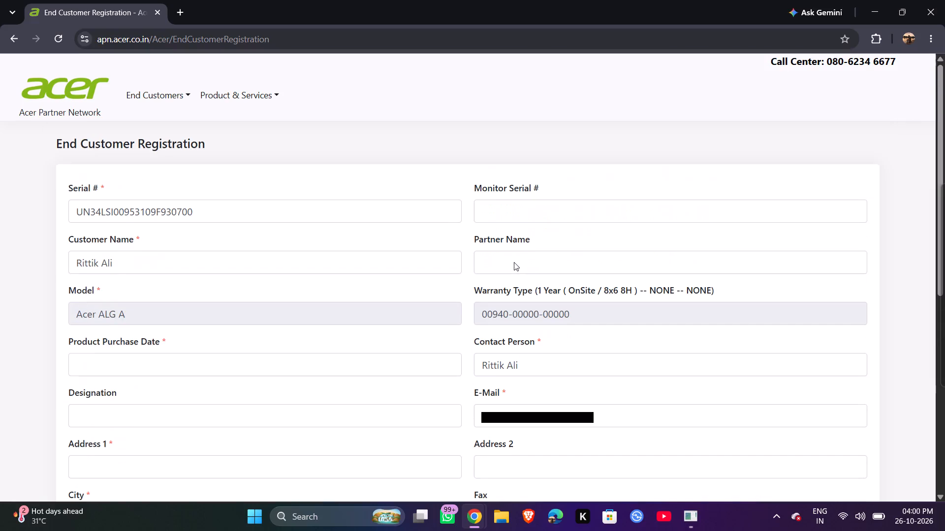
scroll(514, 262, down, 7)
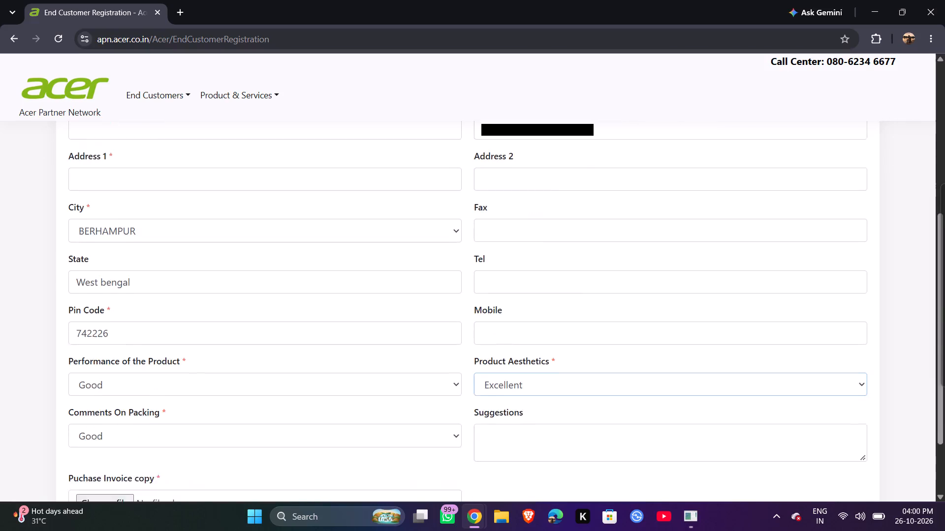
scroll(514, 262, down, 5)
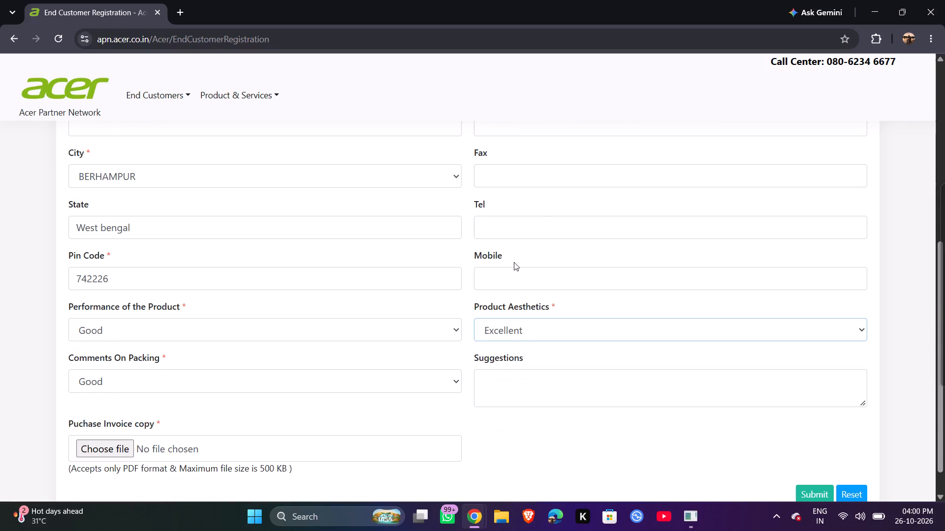
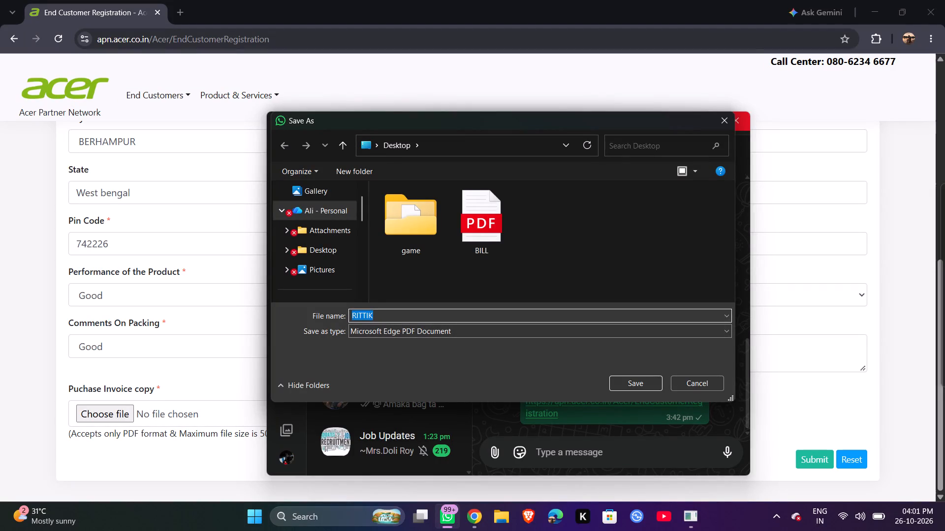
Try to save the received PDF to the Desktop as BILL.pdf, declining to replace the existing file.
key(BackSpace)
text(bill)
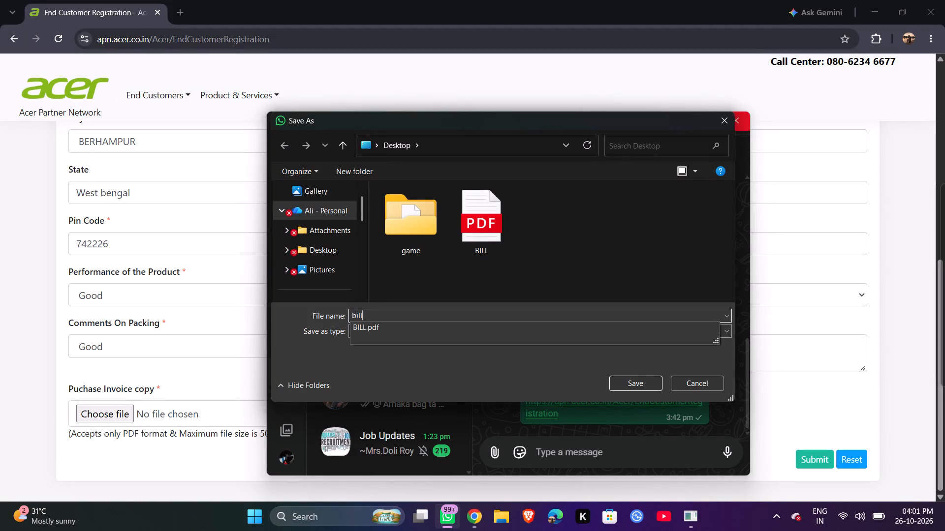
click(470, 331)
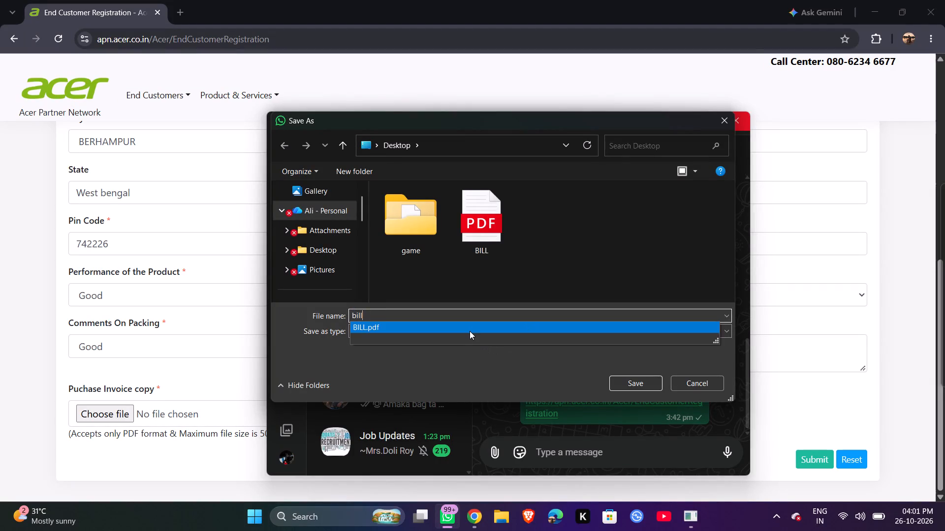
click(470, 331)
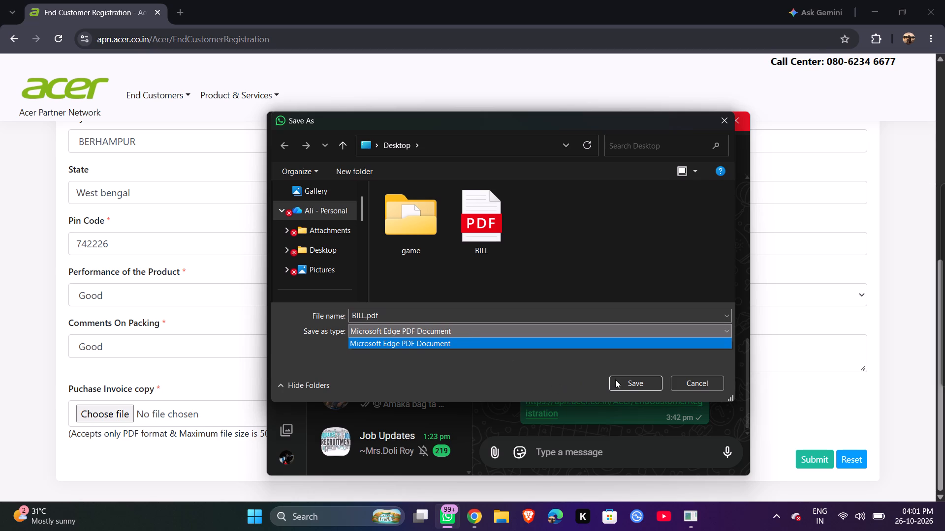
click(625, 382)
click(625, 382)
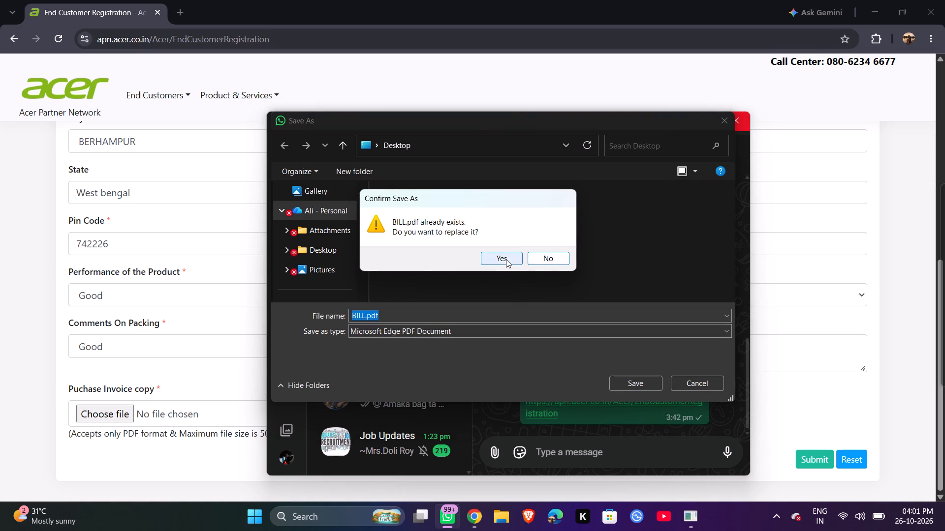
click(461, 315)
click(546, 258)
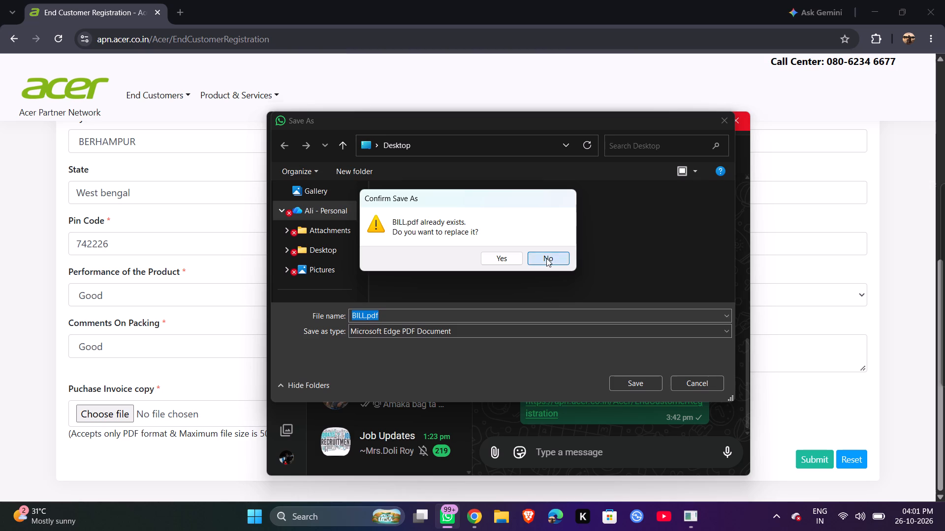
Open the BILL.pdf file name for editing, just before its extension, while saving the invoice to the Desktop.
click(363, 317)
click(364, 315)
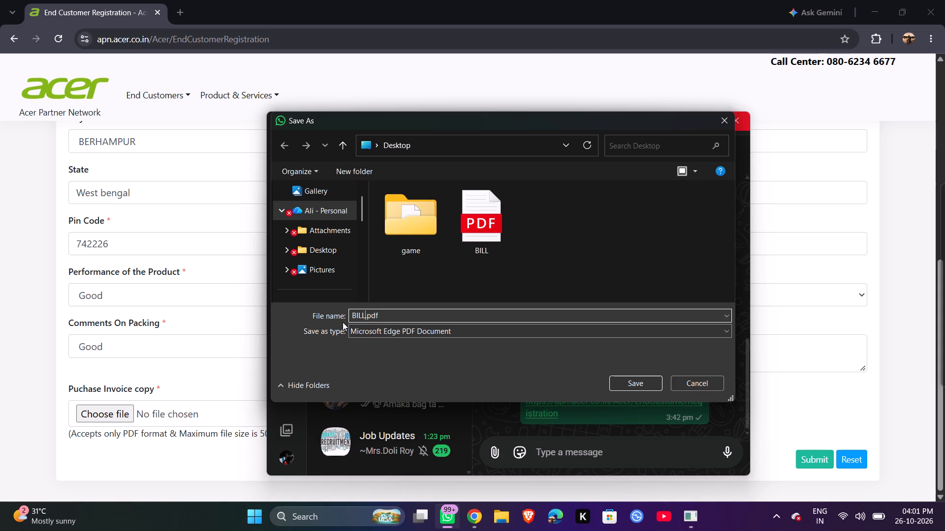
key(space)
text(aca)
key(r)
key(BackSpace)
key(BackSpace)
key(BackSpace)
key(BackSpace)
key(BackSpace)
Replace BILL with invoice as the file name for the PDF being saved to the Desktop.
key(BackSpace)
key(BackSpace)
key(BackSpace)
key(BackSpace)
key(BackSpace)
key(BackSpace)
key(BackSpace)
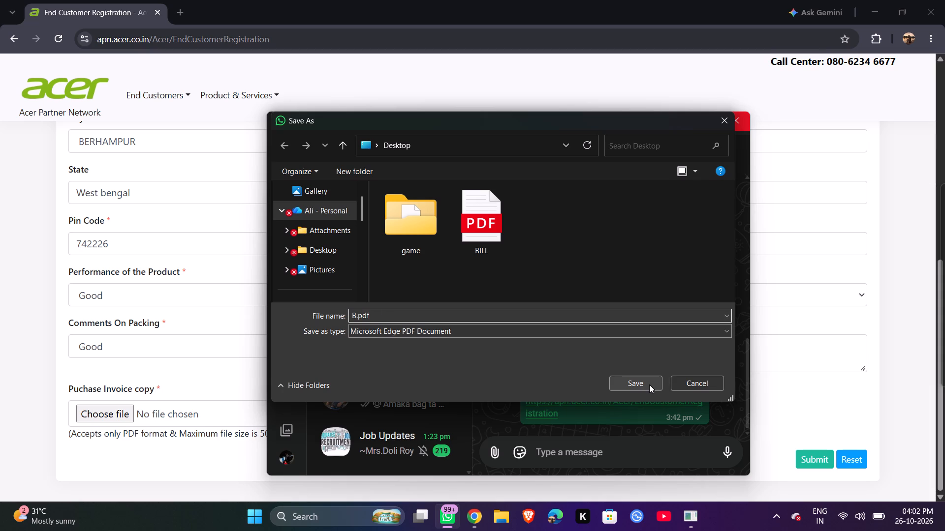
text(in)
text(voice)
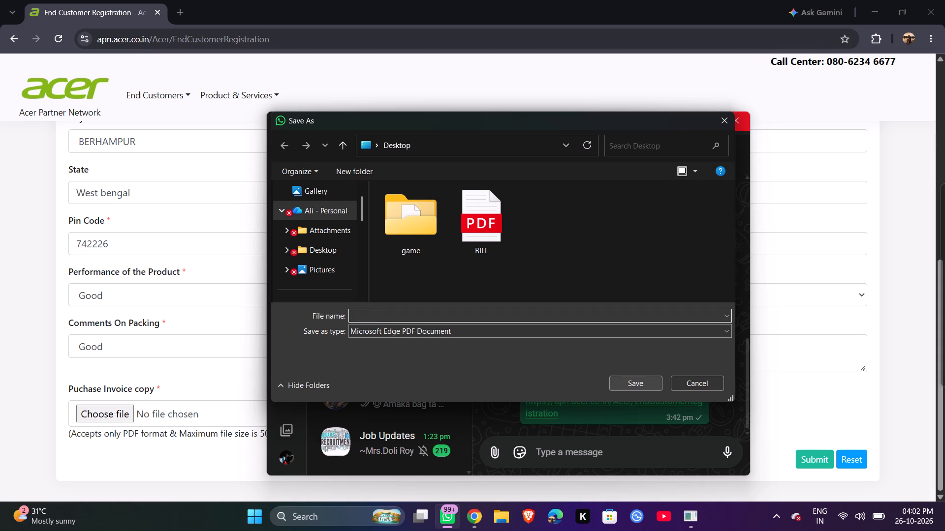
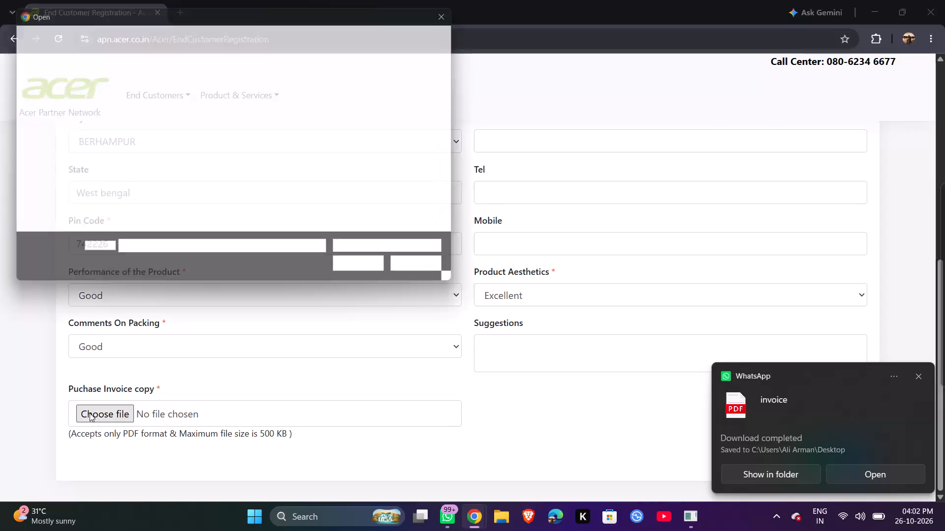
Attach the invoice PDF from the Desktop as the purchase invoice copy.
click(140, 189)
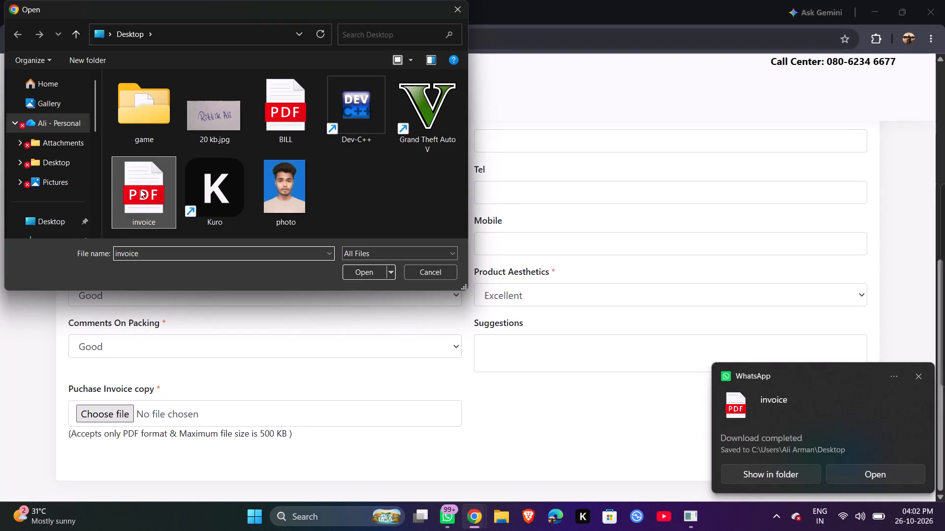
click(363, 269)
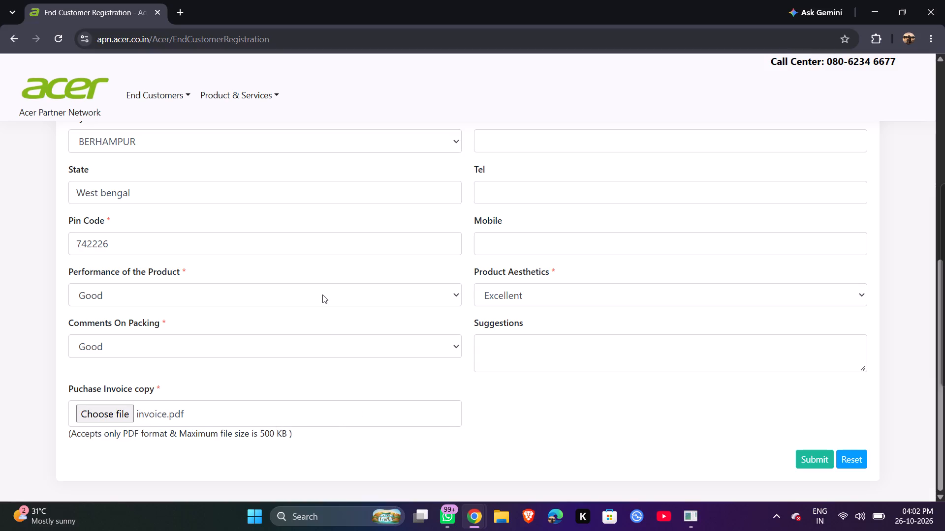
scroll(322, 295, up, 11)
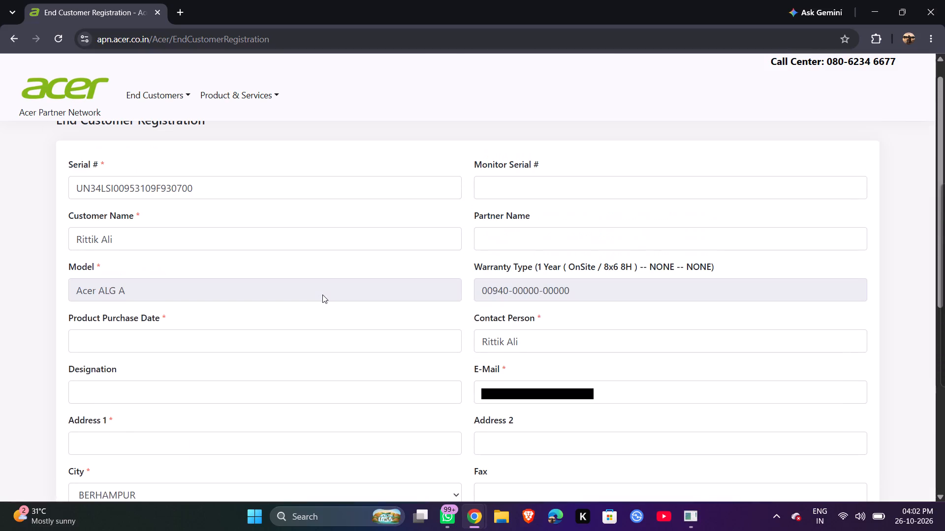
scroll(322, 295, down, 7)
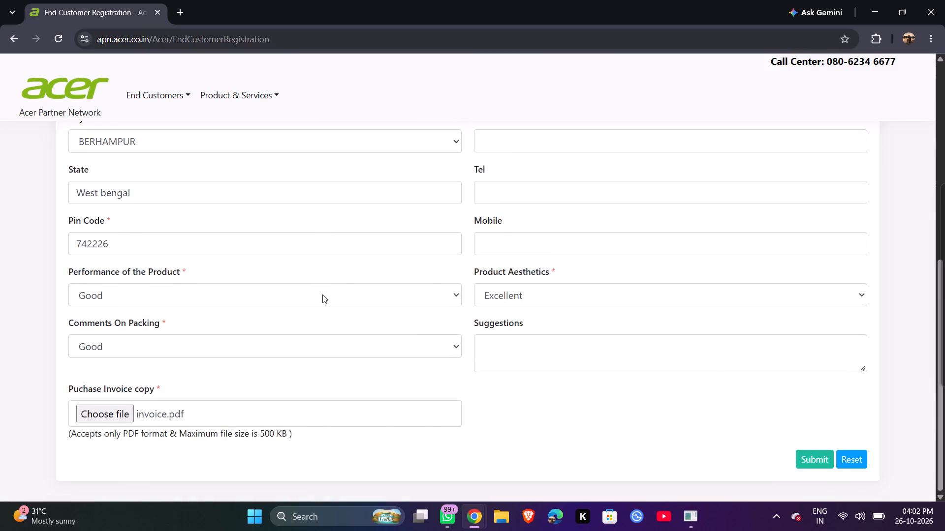
Review the registration form from the serial number to the purchase invoice copy, checking for required fields left blank.
scroll(450, 175, up, 6)
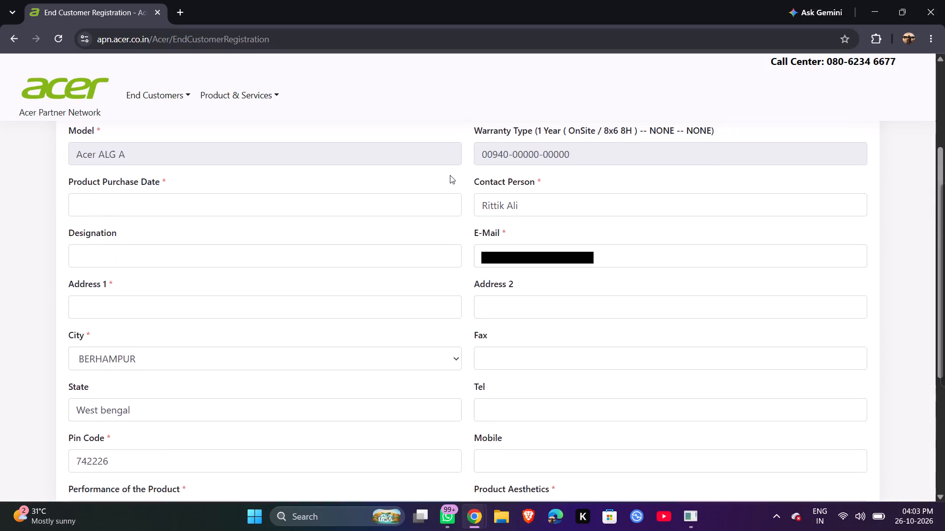
scroll(450, 175, down, 3)
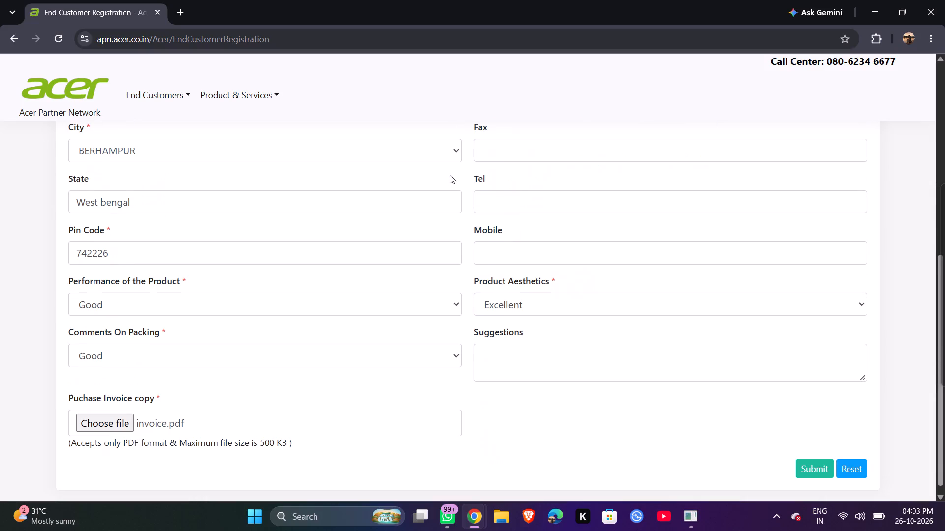
scroll(343, 305, up, 7)
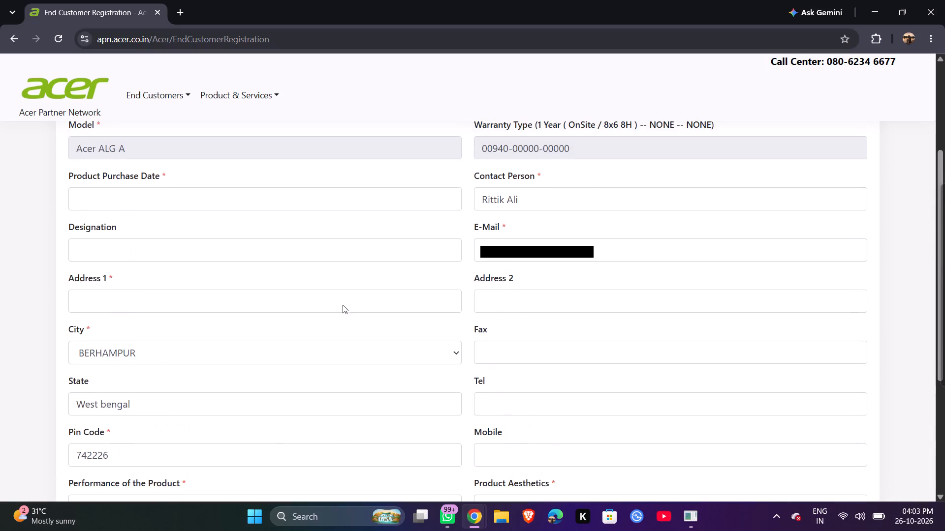
scroll(343, 305, up, 2)
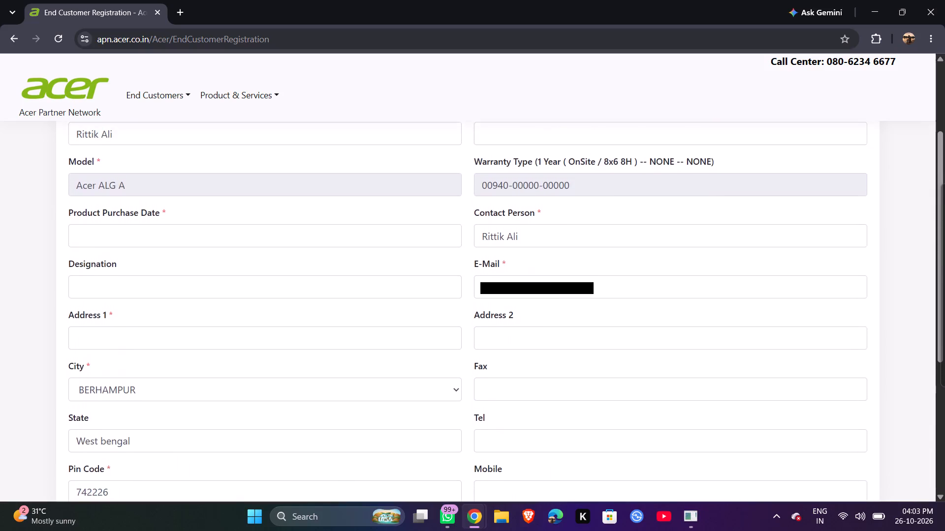
scroll(343, 305, up, 4)
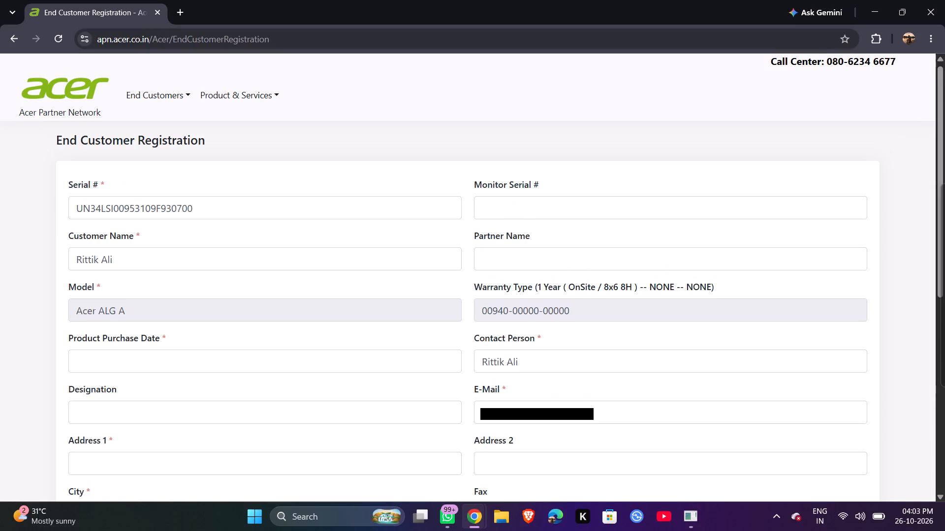
scroll(343, 305, down, 3)
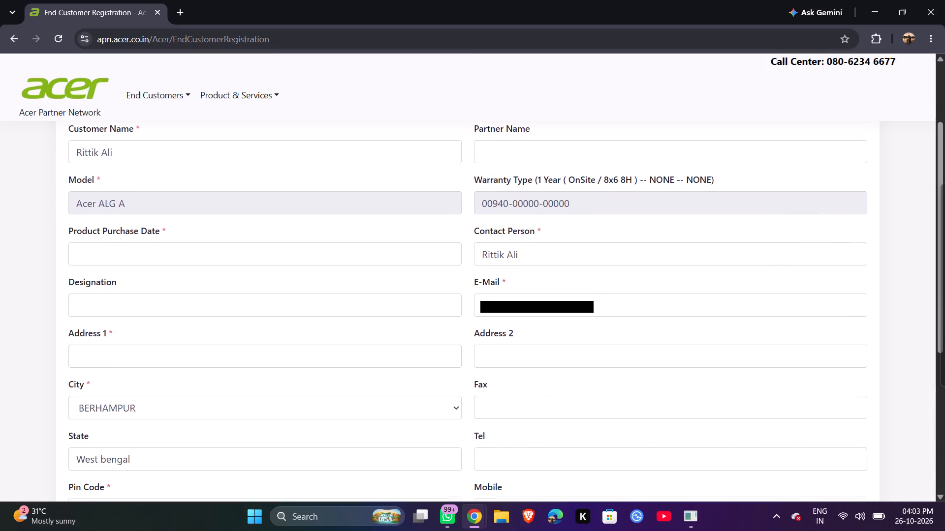
scroll(343, 305, down, 4)
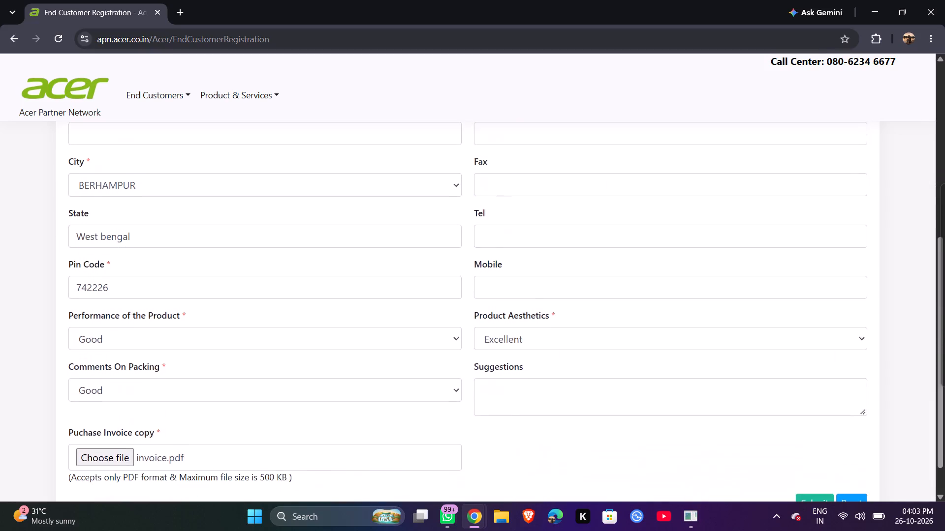
scroll(343, 305, down, 2)
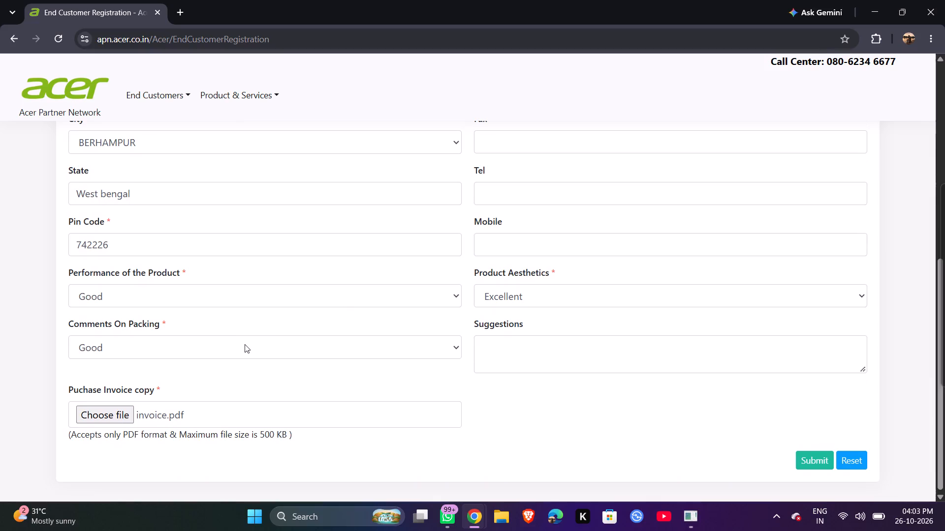
Enter the customer's postal address, from state down to village, in the required Address 1 field.
scroll(245, 344, up, 2)
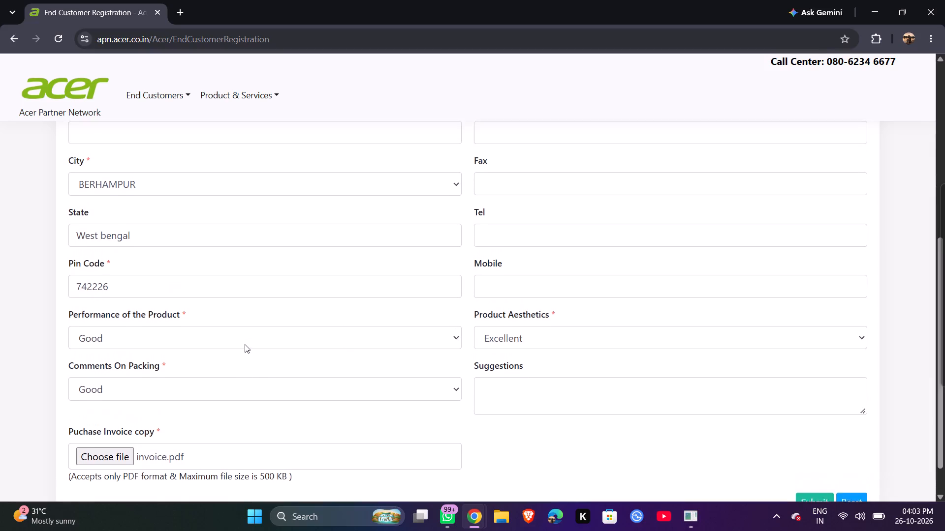
scroll(245, 344, up, 5)
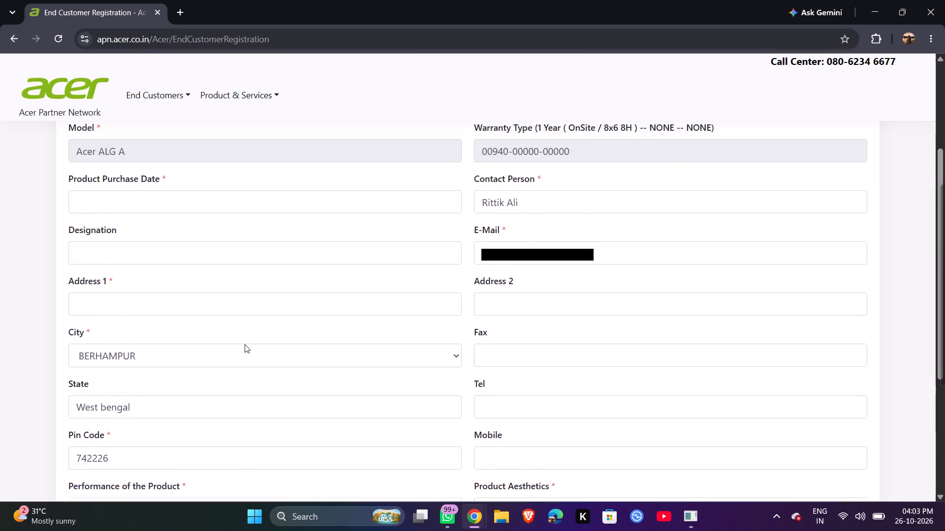
scroll(245, 344, up, 1)
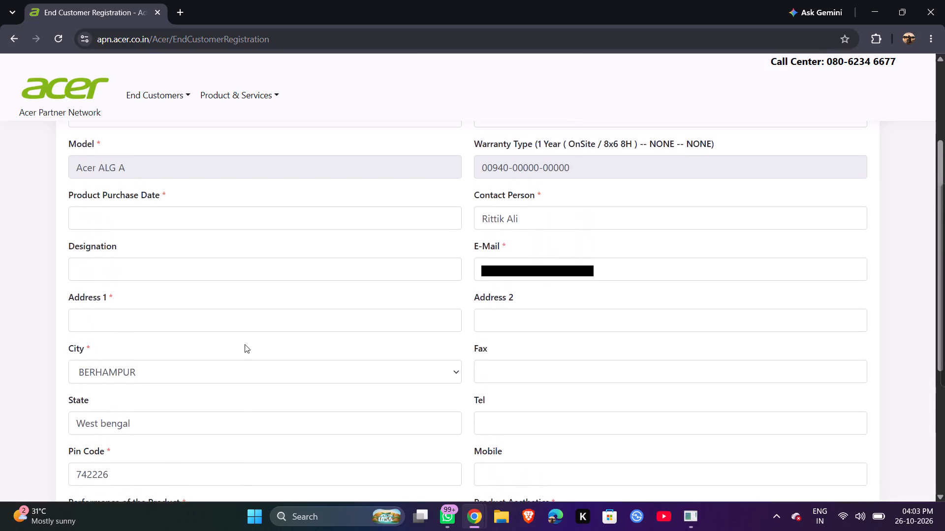
click(180, 326)
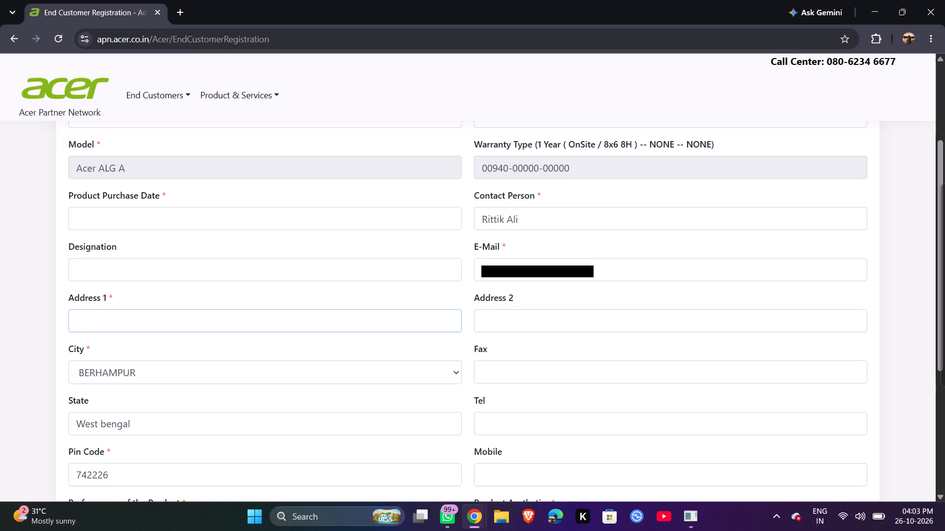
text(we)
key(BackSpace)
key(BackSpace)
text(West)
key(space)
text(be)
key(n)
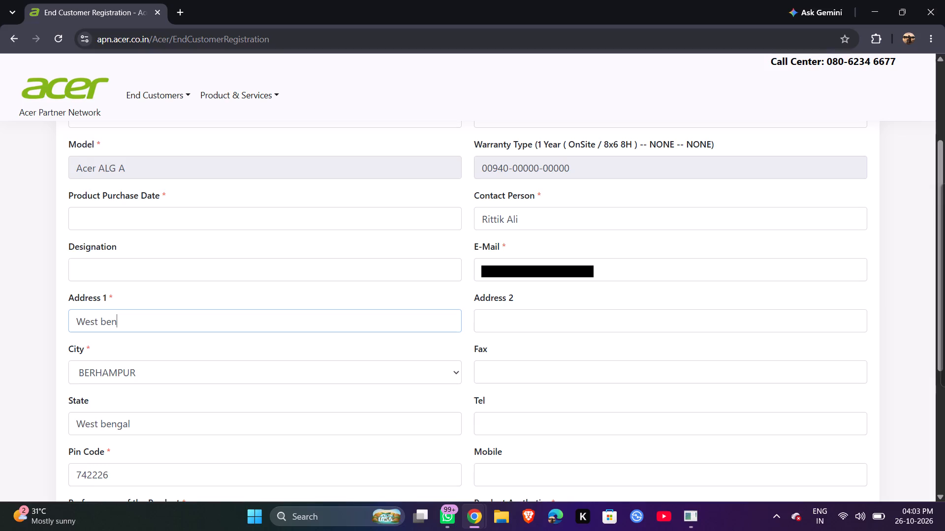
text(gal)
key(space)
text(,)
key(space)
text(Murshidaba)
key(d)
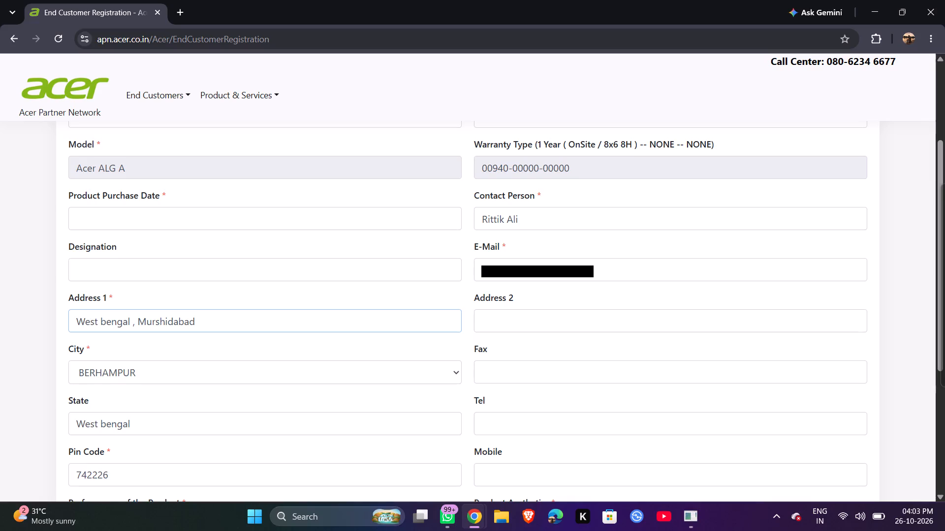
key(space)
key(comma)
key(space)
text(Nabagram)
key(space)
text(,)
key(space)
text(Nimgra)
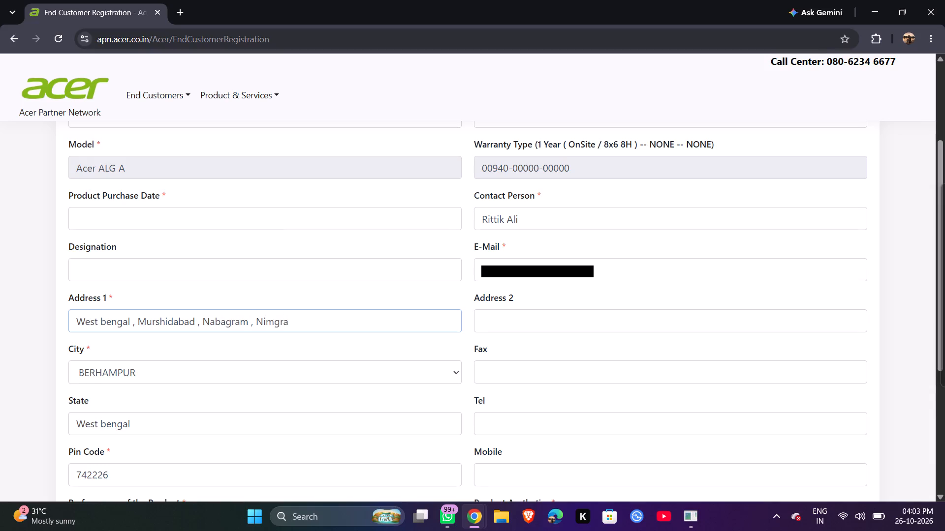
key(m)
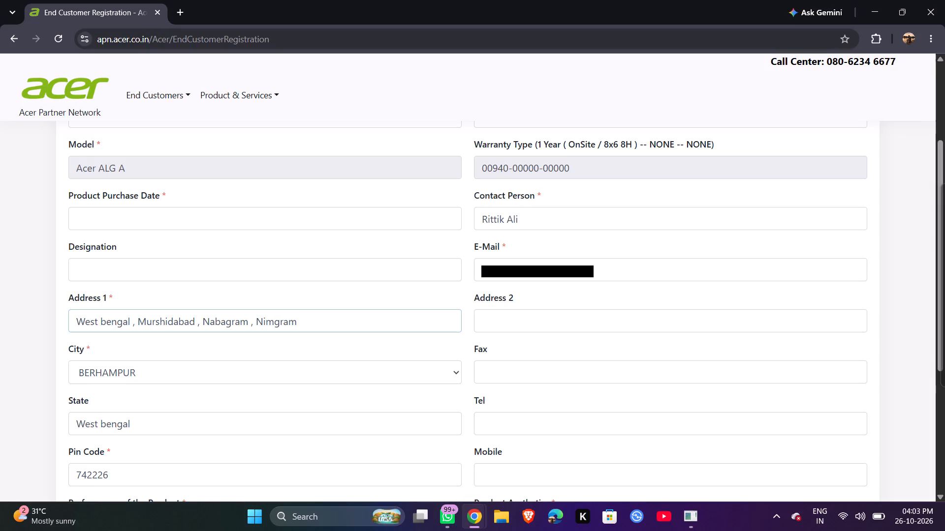
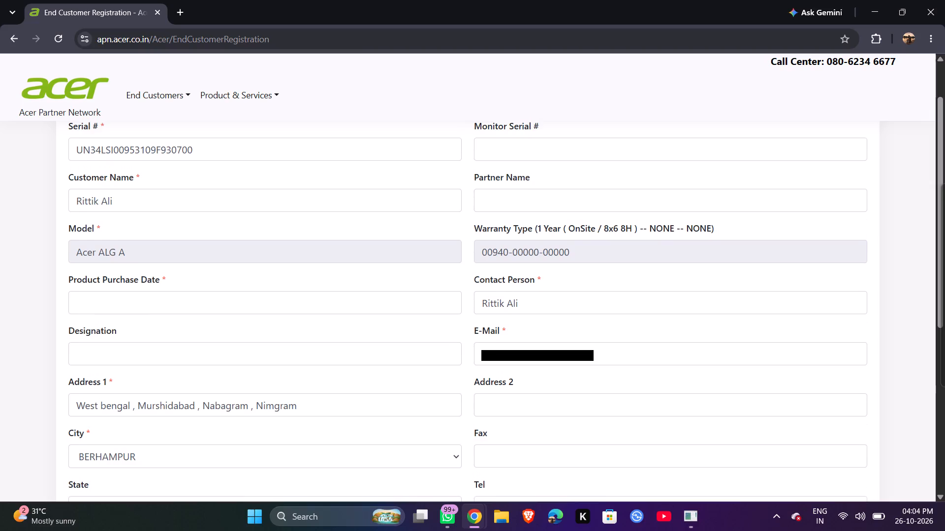
Open the calendar for the required Product Purchase Date.
click(226, 304)
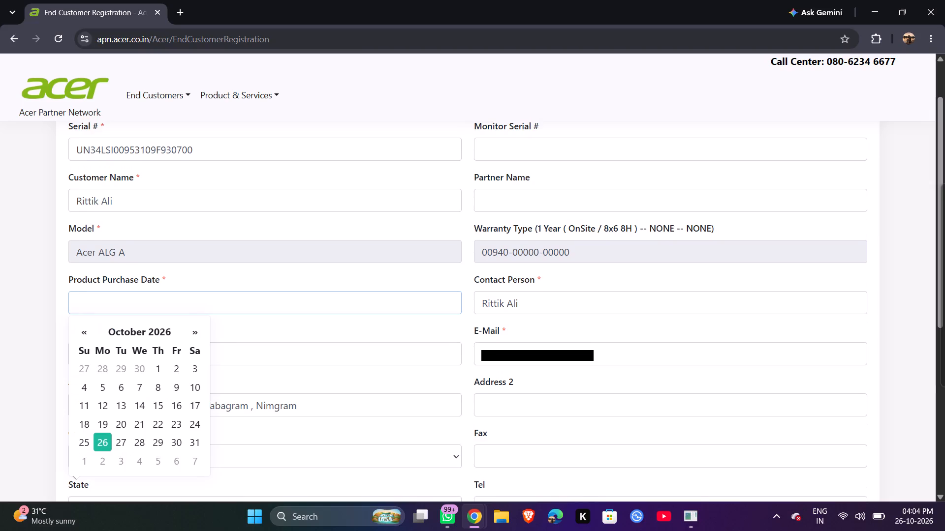
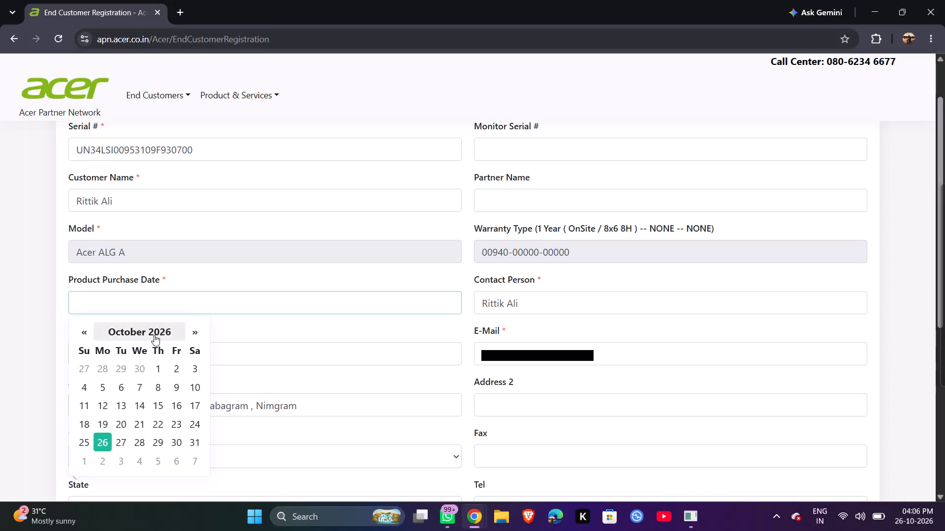
Set the Product Purchase Date to 30-01-2026.
click(154, 335)
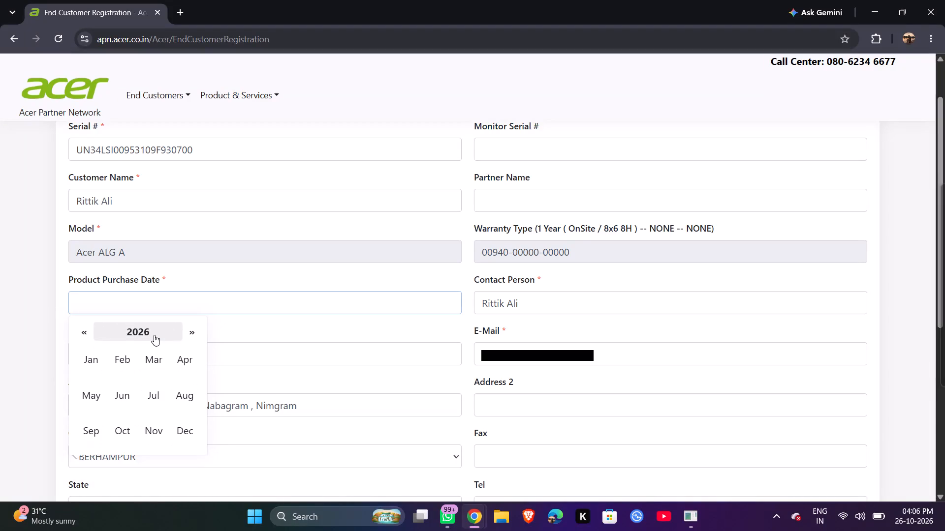
click(154, 335)
click(154, 335)
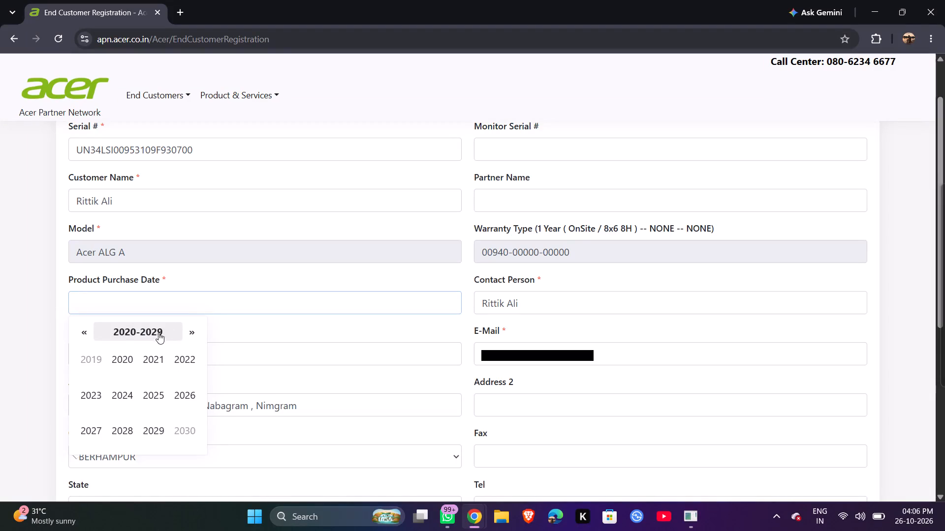
click(180, 399)
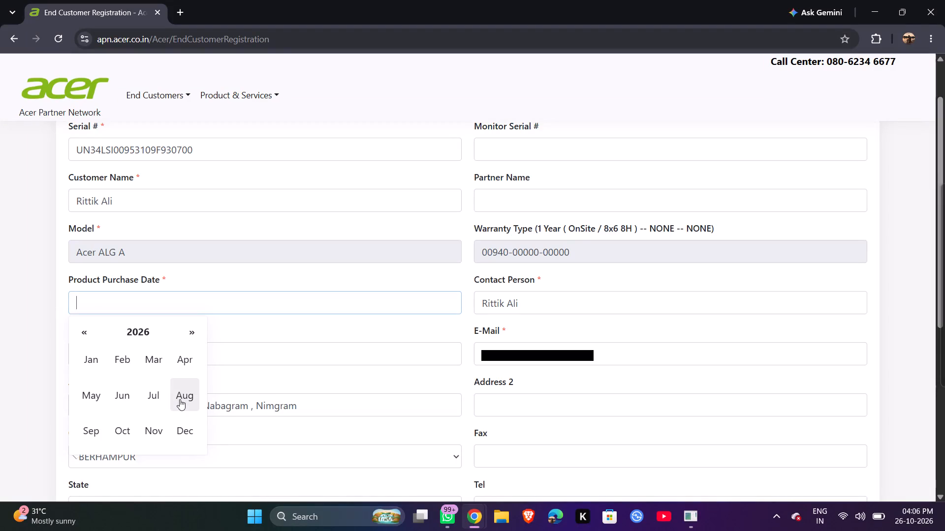
click(89, 359)
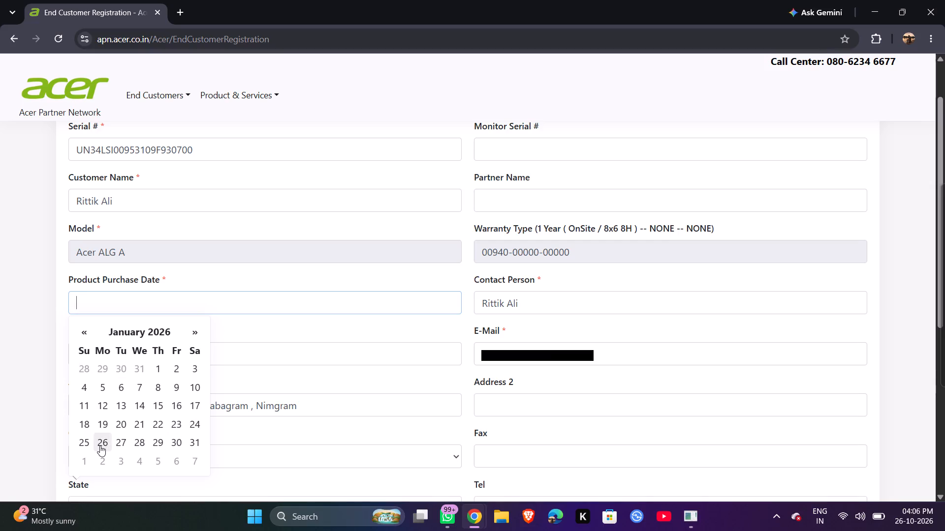
click(175, 444)
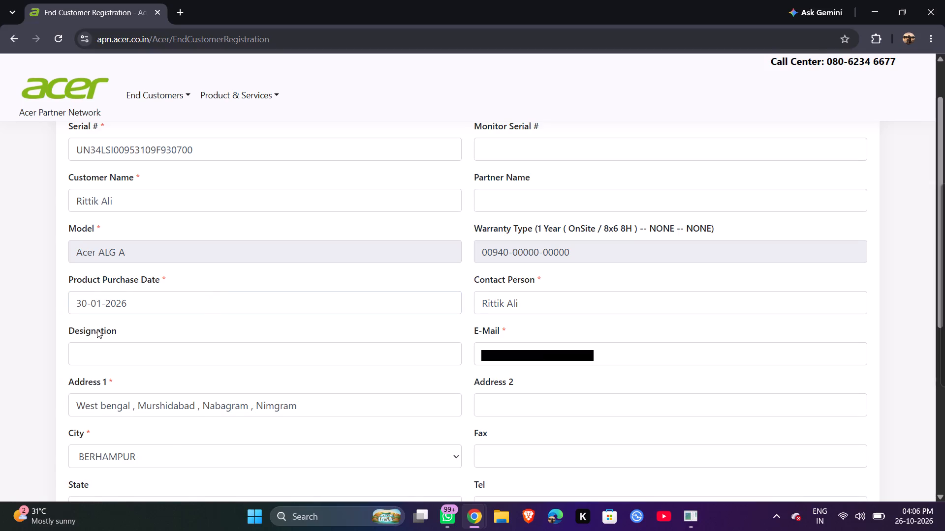
Review the filled-in registration entries through to the attached purchase invoice, then go to the Mobile field.
scroll(97, 329, down, 4)
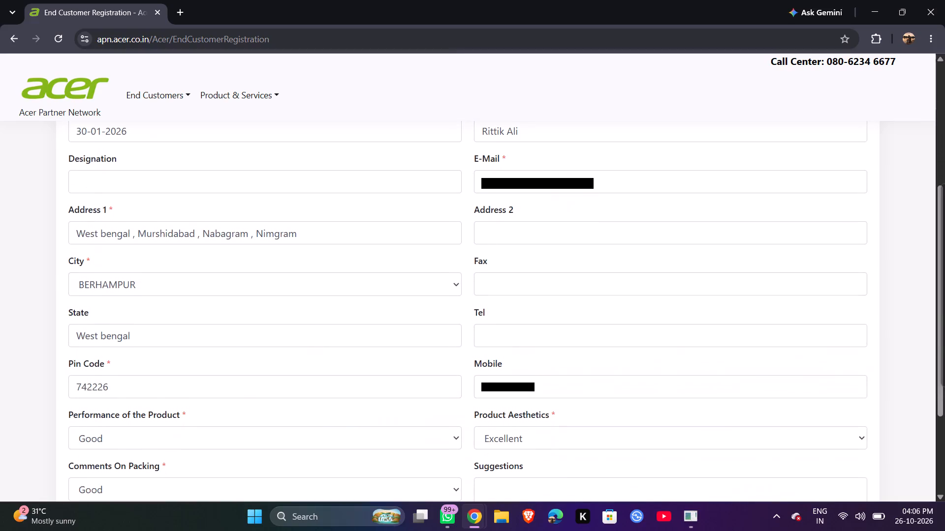
scroll(97, 329, down, 5)
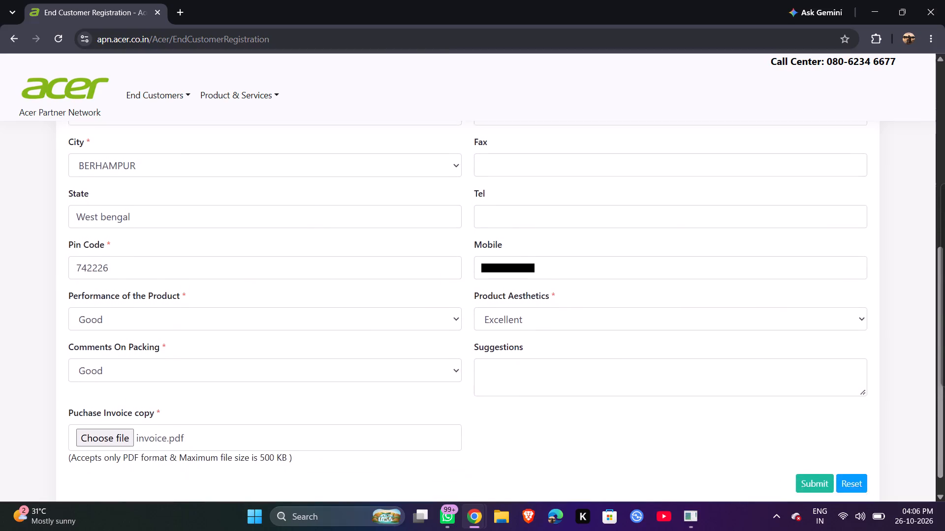
scroll(97, 329, down, 1)
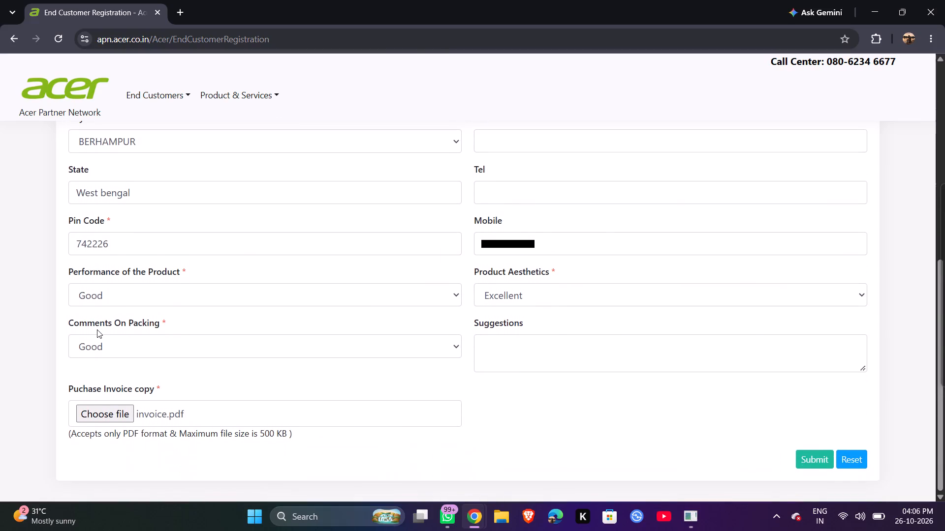
scroll(97, 329, up, 3)
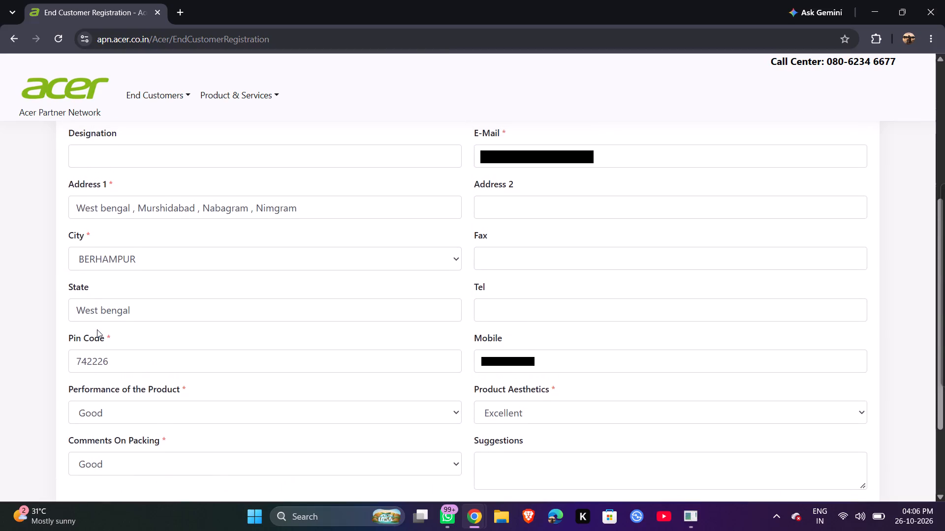
scroll(97, 329, up, 1)
click(550, 364)
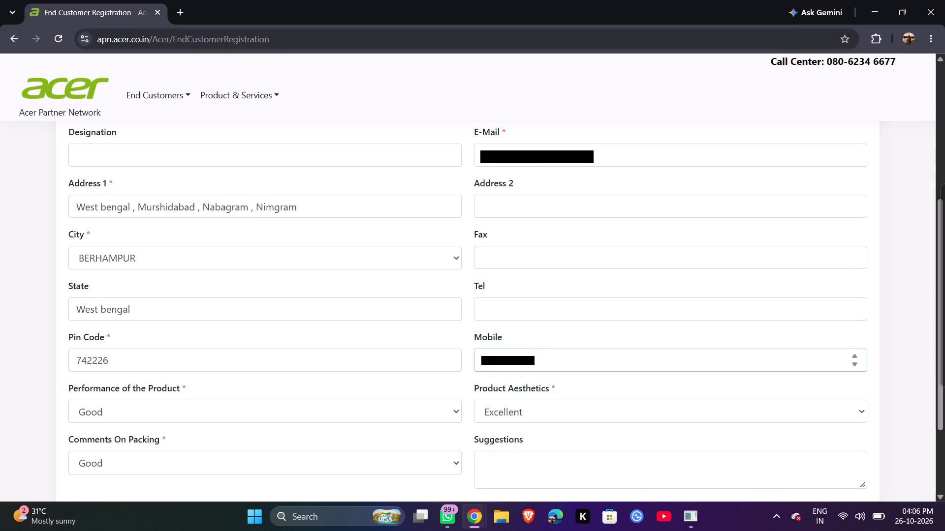
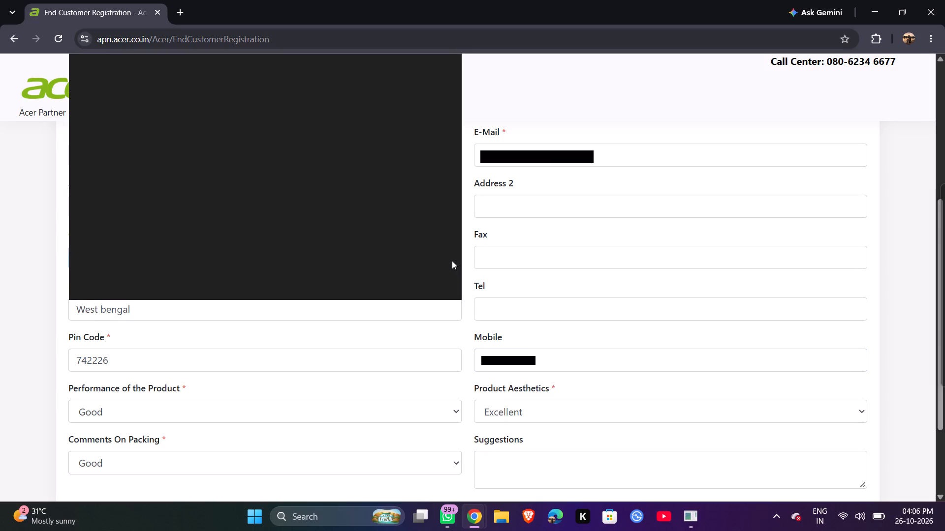
Look through the City options beginning with B for the customer's city.
key(Down)
key(Down)
key(Down)
key(Down)
key(Down)
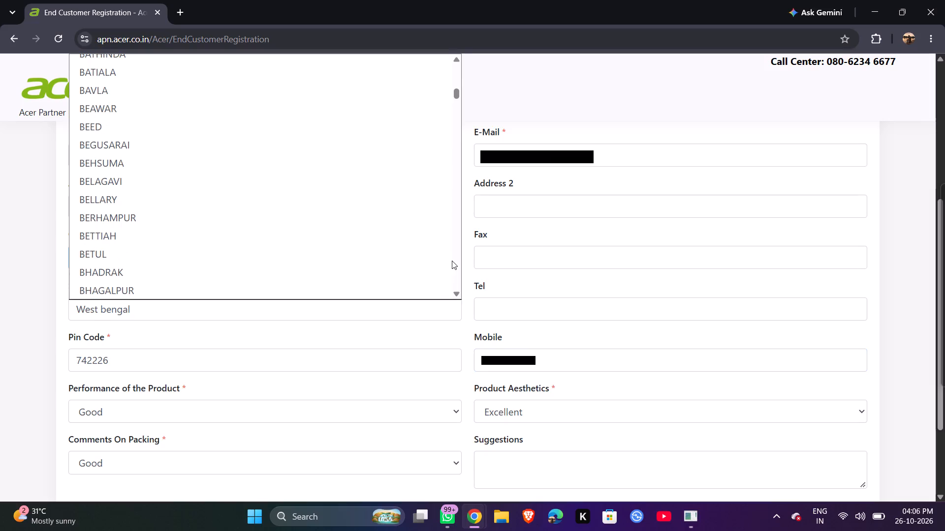
key(Down)
key(Down)
key(Down)
key(Down)
key(Down)
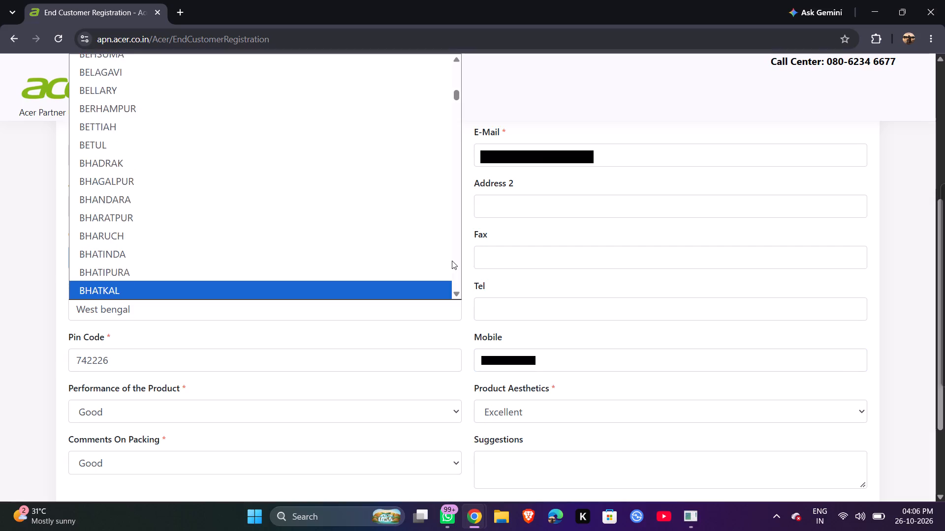
key(Down)
key(Down)
key(Down)
key(Down)
key(Down)
key(Down)
key(Down)
key(Down)
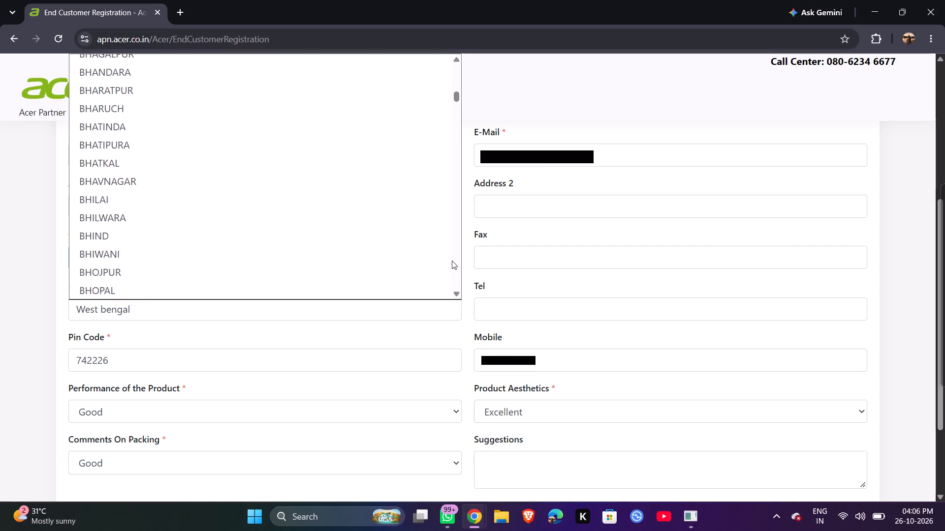
key(Down)
key(Down)
key(Down)
key(Down)
key(Down)
key(Down)
key(Down)
key(Down)
key(Down)
key(Down)
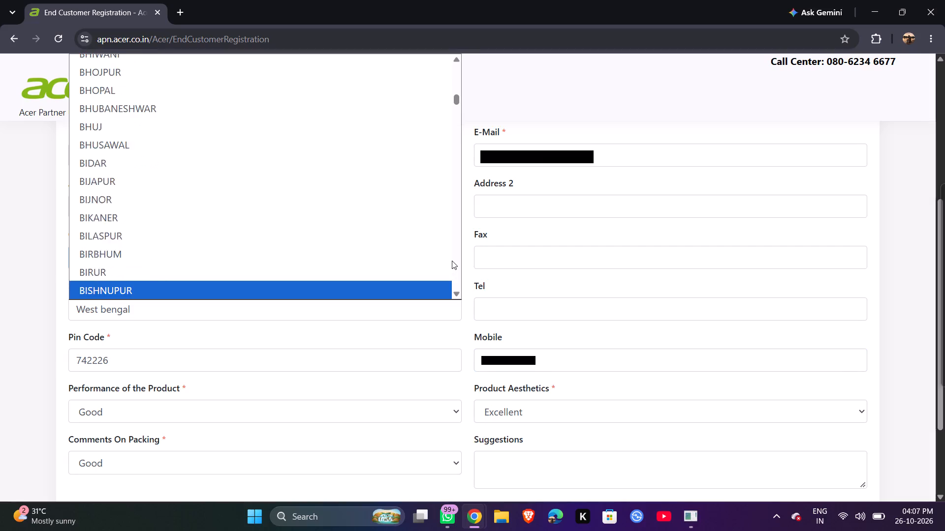
key(Down)
key(Down)
key(Down)
key(Down)
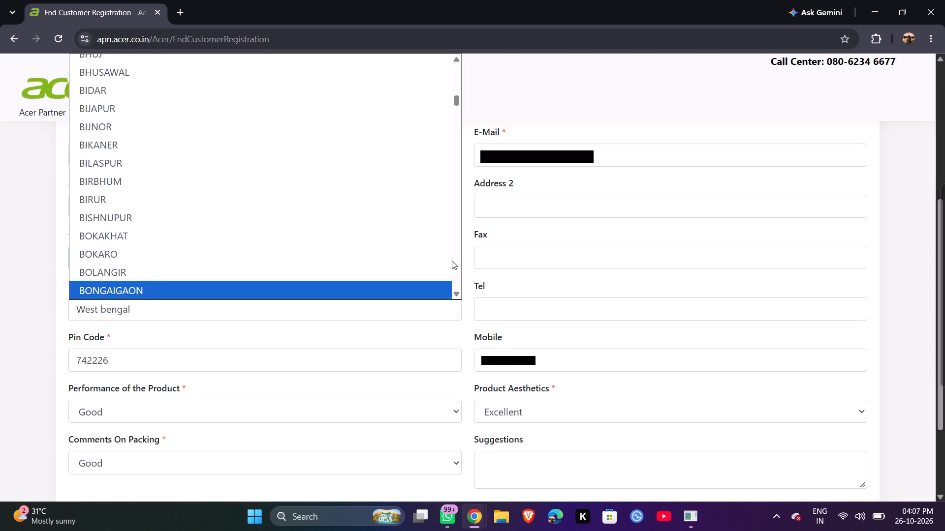
Set the City to BERHAMPUR.
key(b)
key(e)
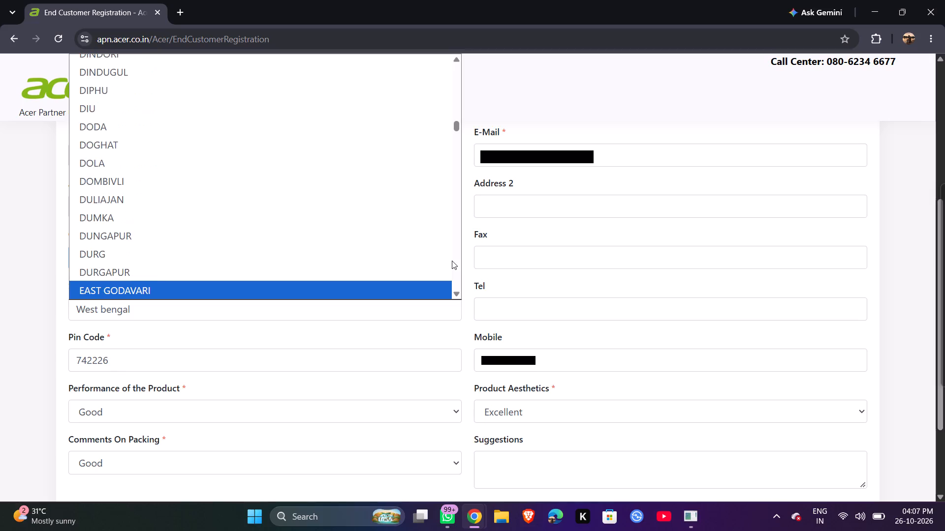
key(r)
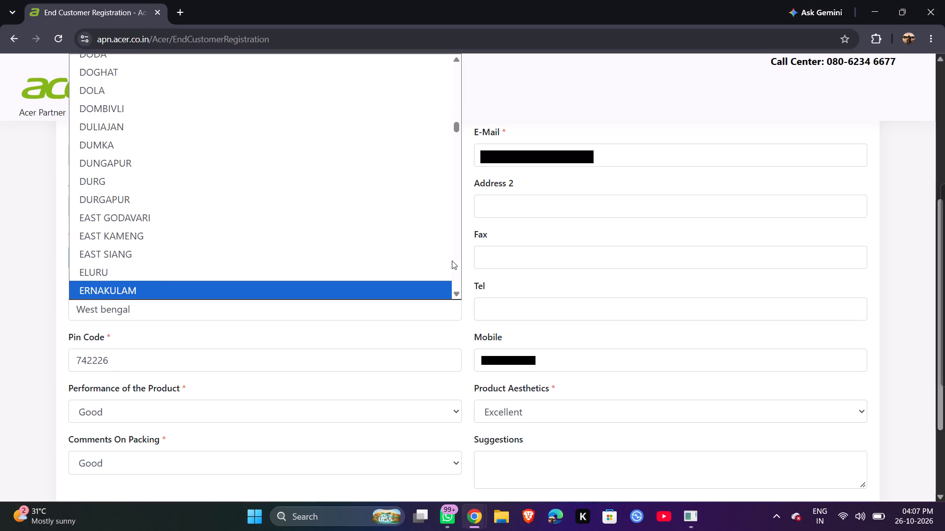
key(BackSpace)
key(b)
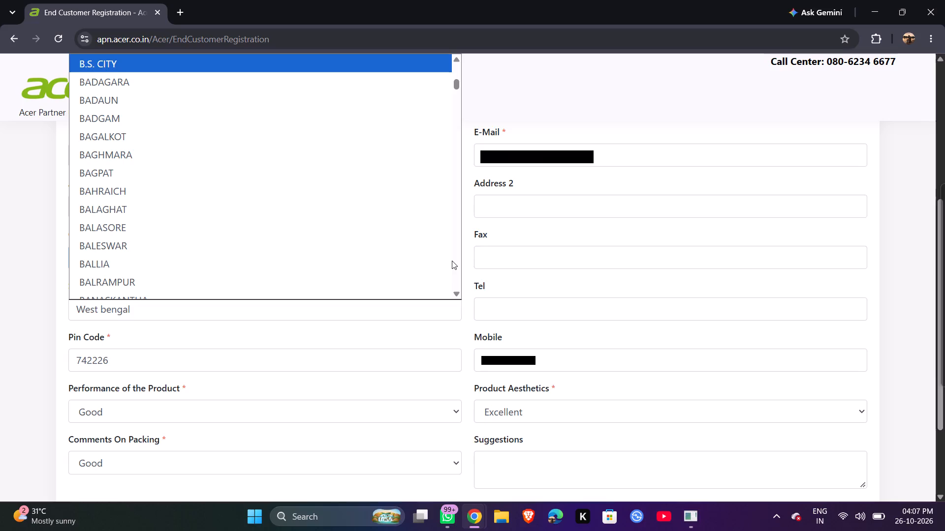
key(Down)
key(Down)
key(Down)
key(Down)
key(Down)
key(Down)
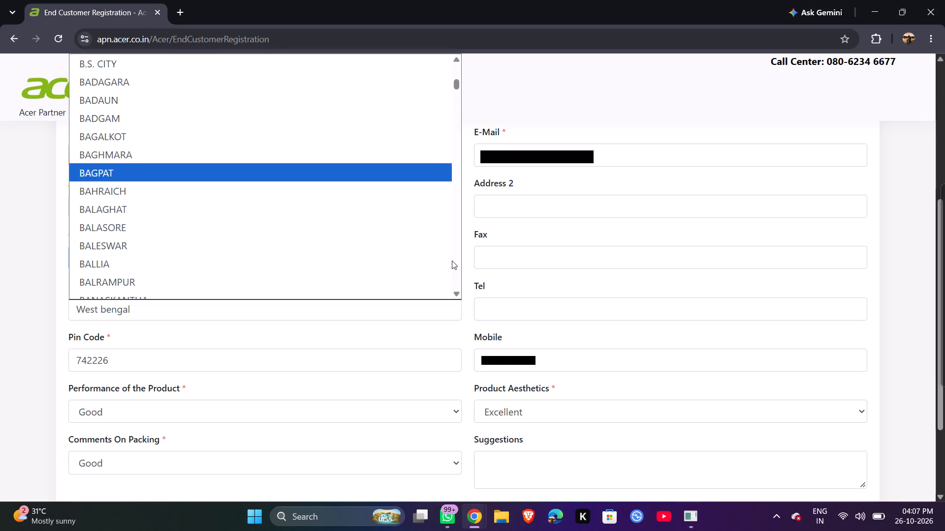
key(Down)
key(Down)
key(Down)
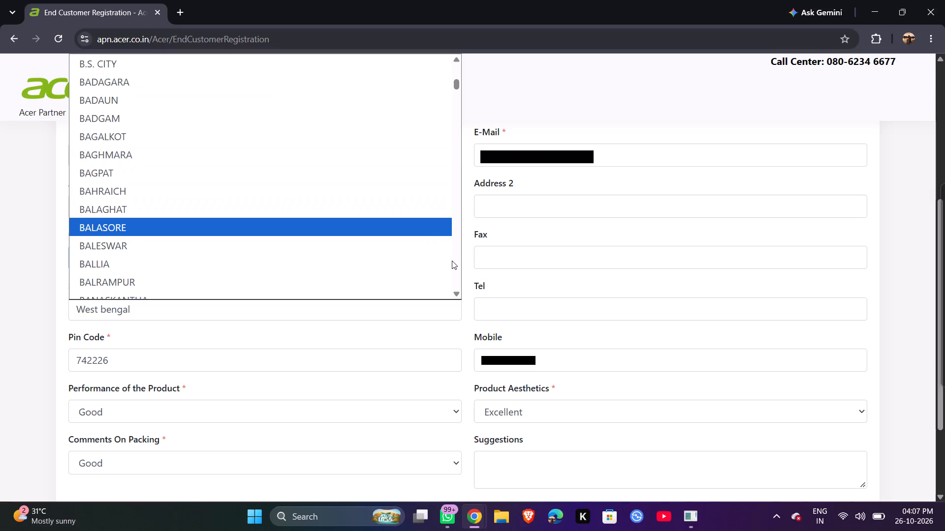
key(Down)
key(Down)
key(Down)
key(Down)
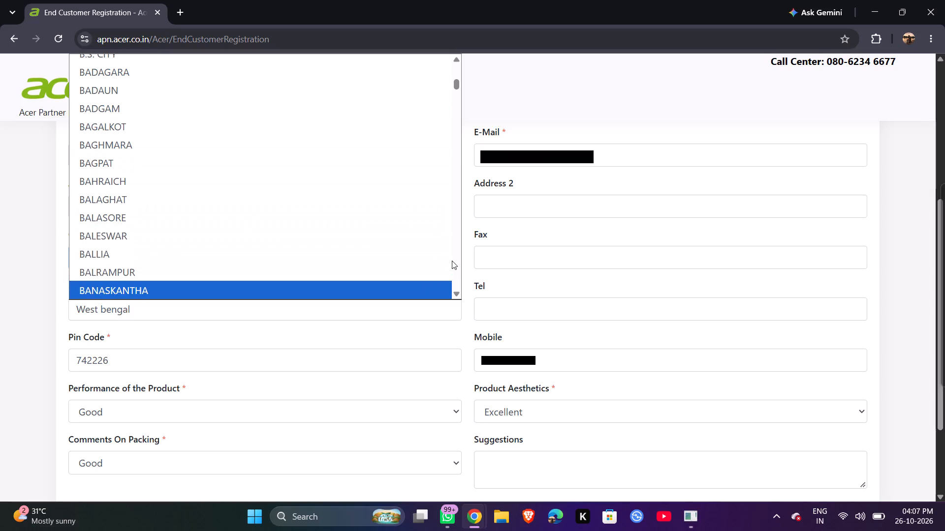
key(Down)
key(Down)
key(Down)
key(Down)
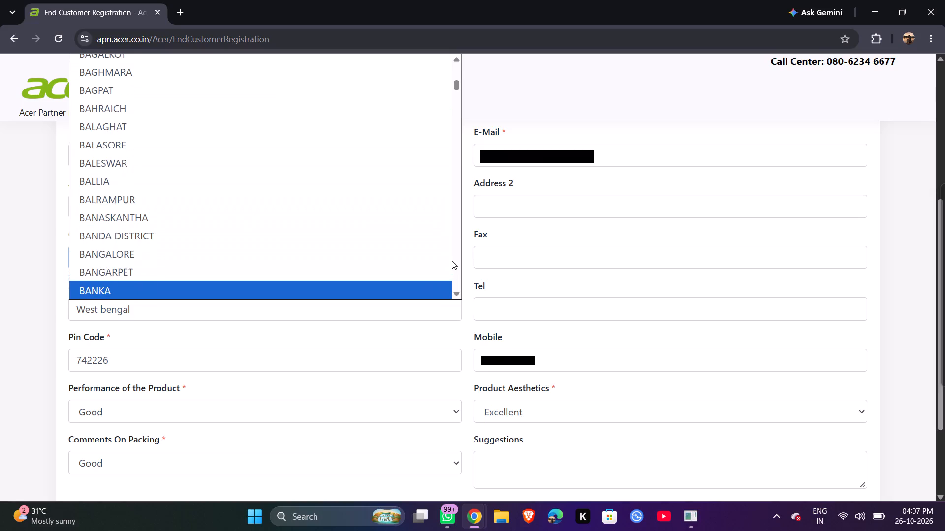
key(Down)
key(Down)
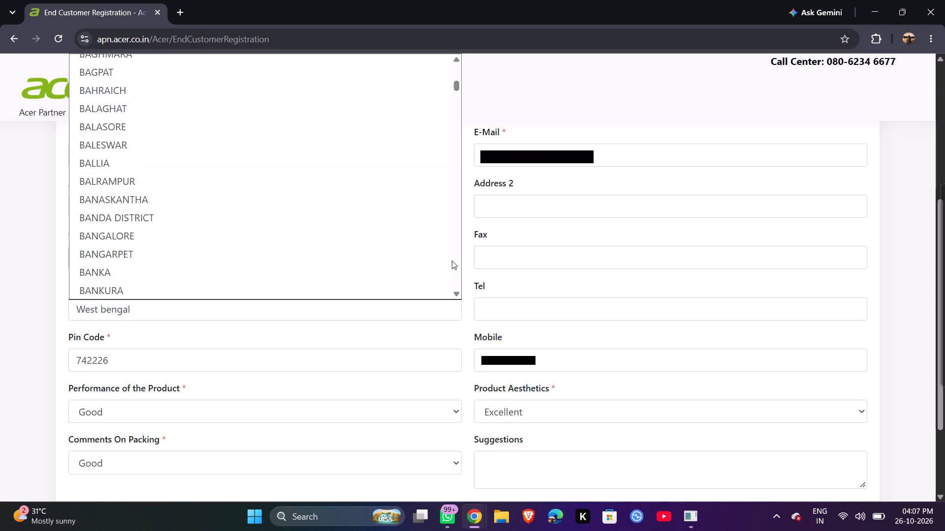
key(Down)
key(Down)
key(Down)
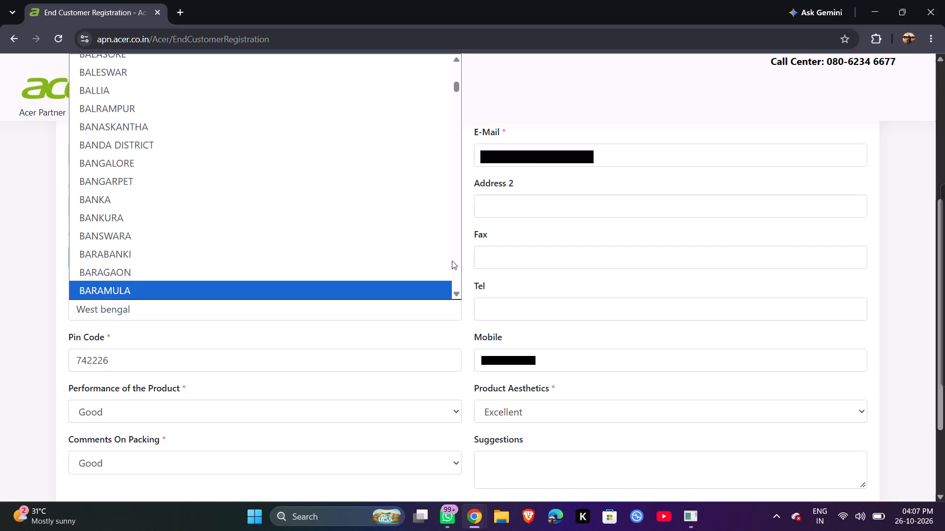
key(Down)
key(Down)
key(Down)
key(Down)
key(Down)
key(Down)
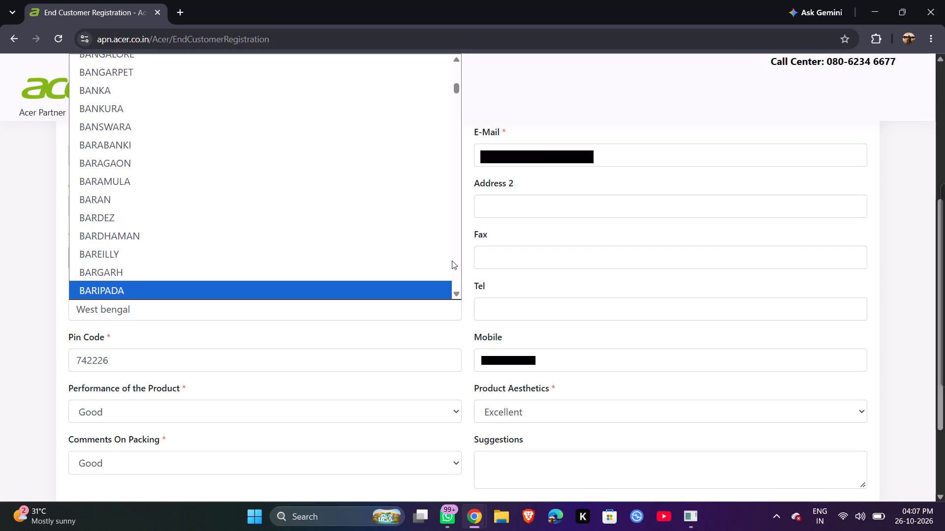
key(Down)
key(Down)
key(Down)
key(Down)
key(Down)
key(Down)
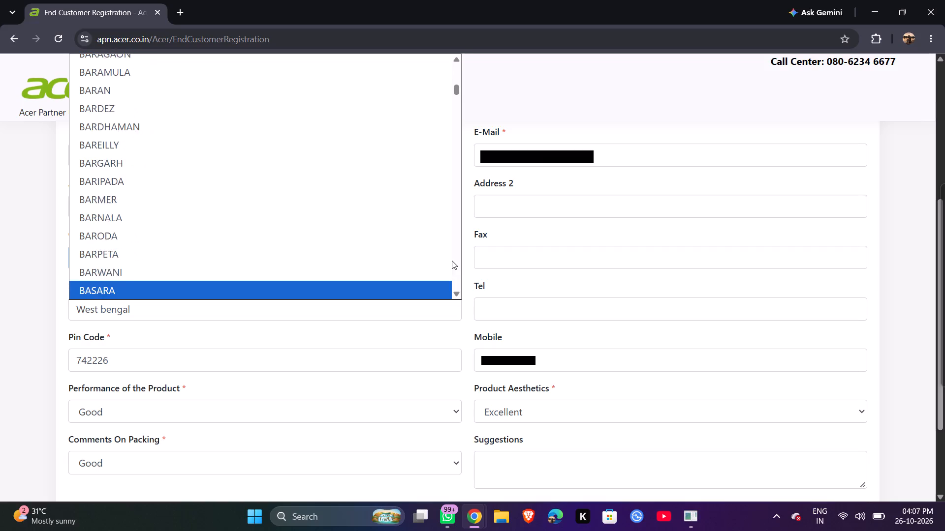
key(Down)
key(Down)
key(Down)
key(Down)
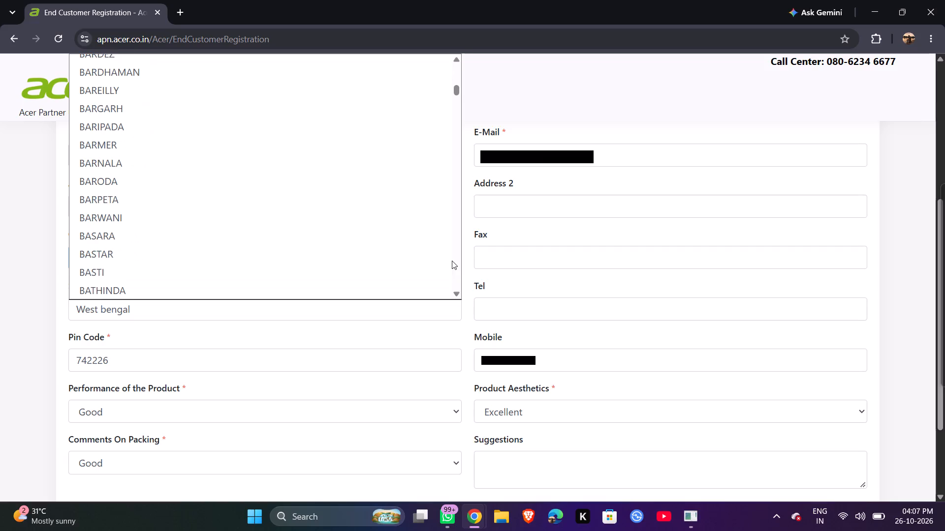
key(Down)
key(Down)
key(Down)
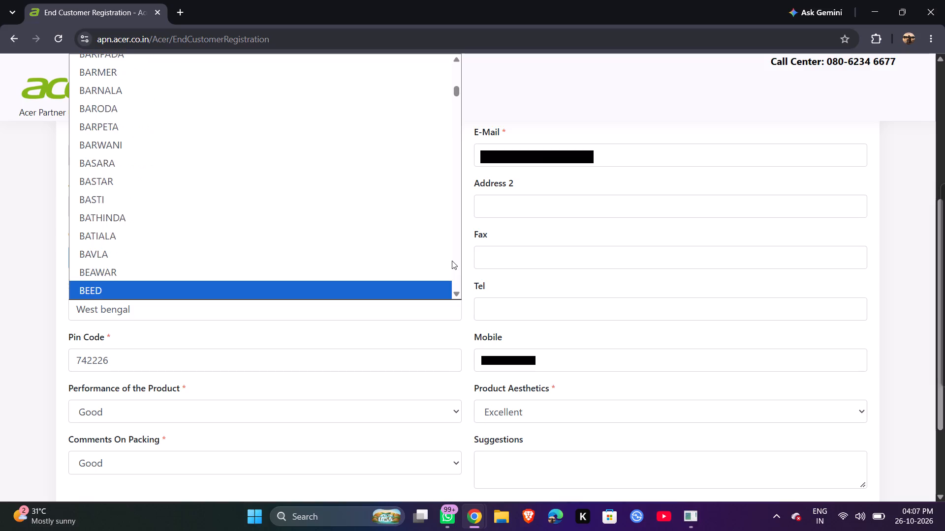
key(Down)
key(Down)
key(Down)
key(Down)
key(Down)
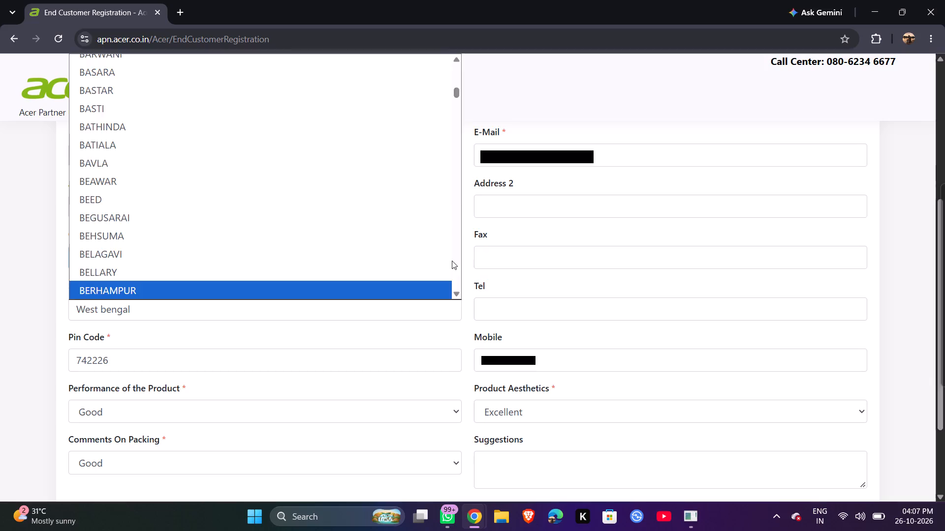
key(Return)
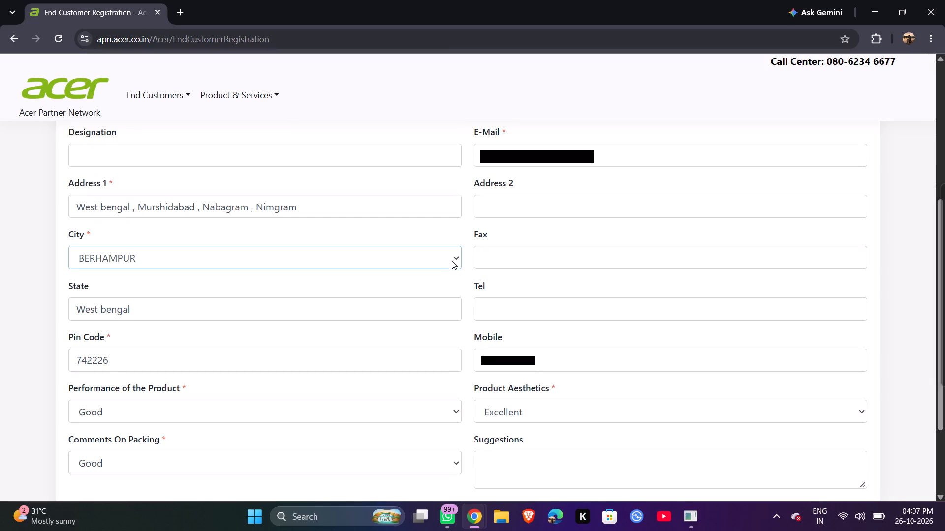
Review the registration entries down to the attached purchase invoice, then recheck the serial number, customer name and model up close.
scroll(288, 339, down, 2)
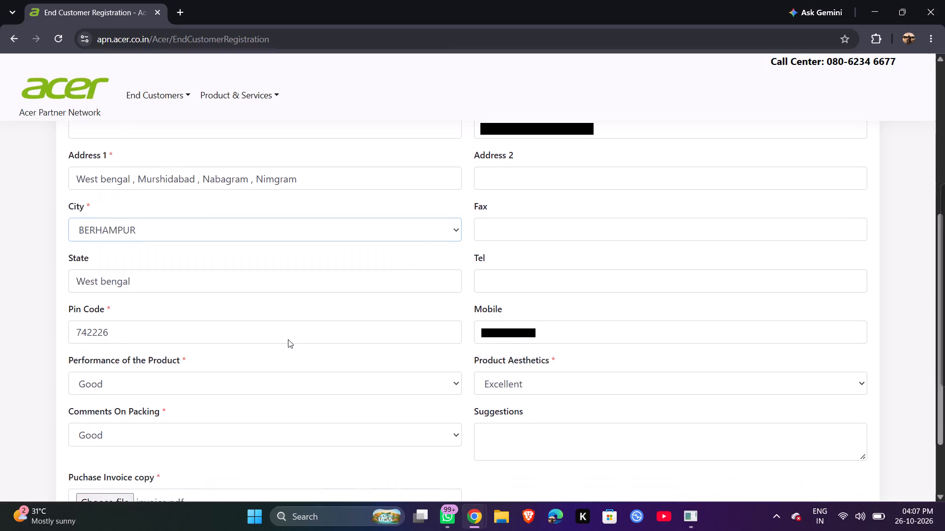
scroll(288, 339, down, 4)
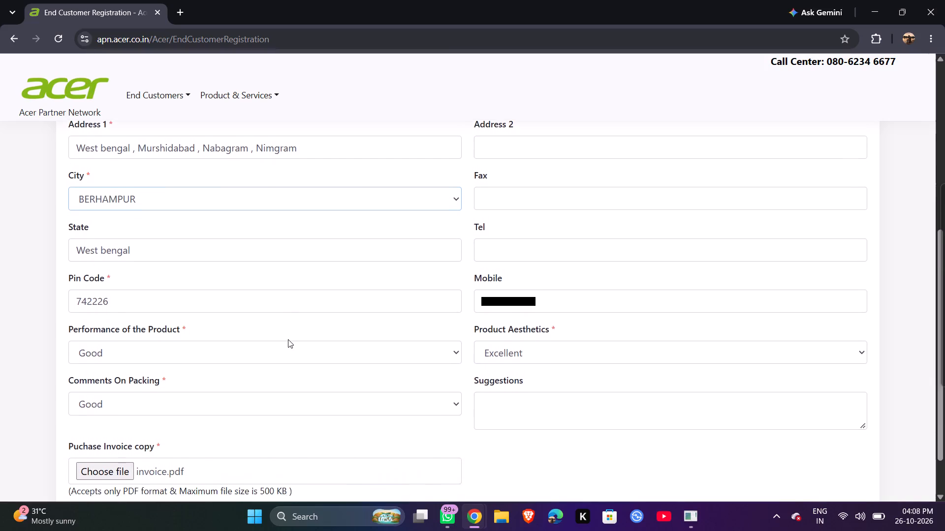
scroll(288, 339, down, 2)
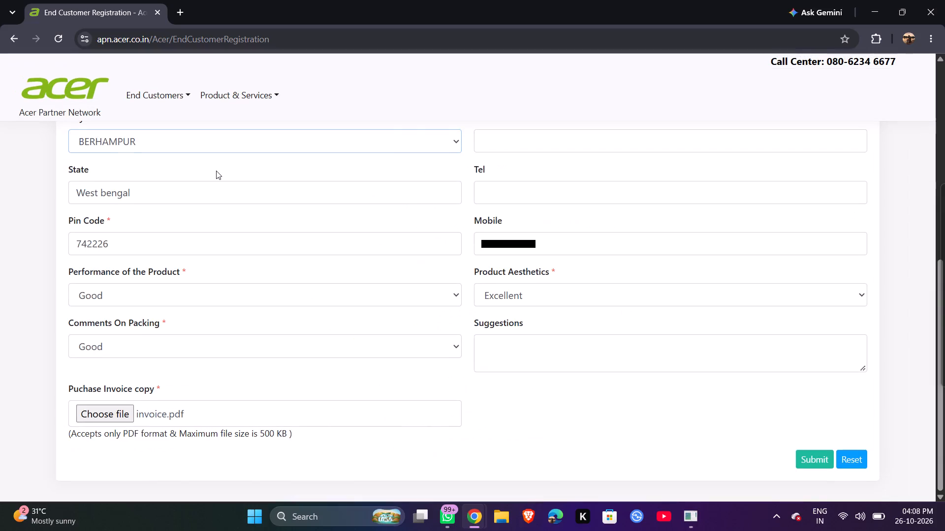
scroll(319, 327, up, 8)
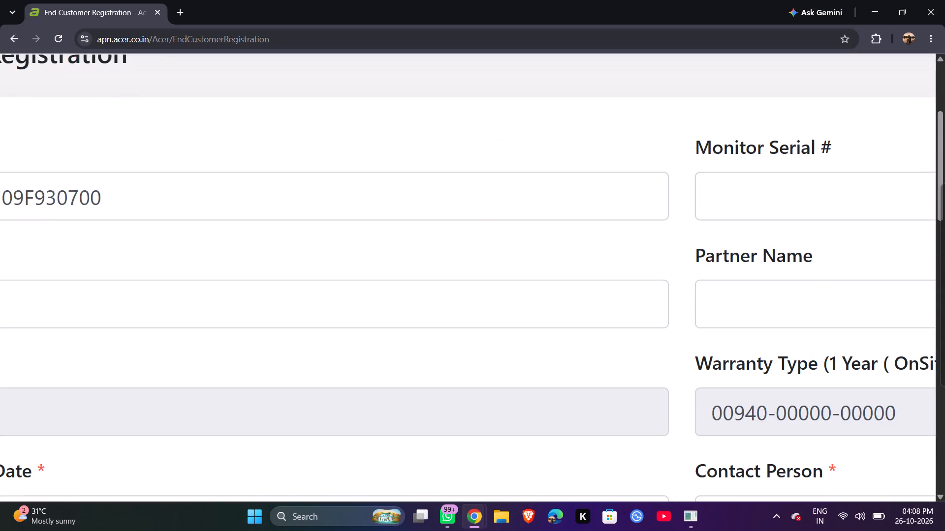
scroll(275, 181, right, 8)
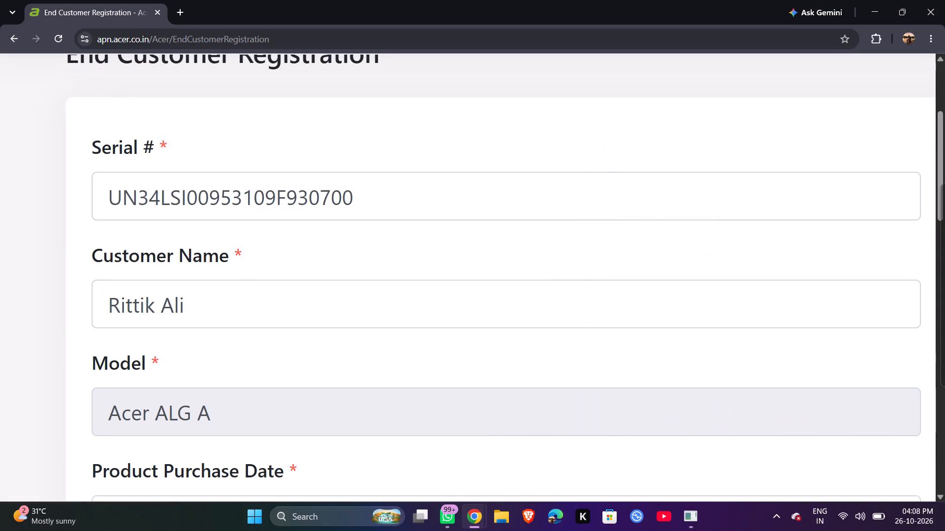
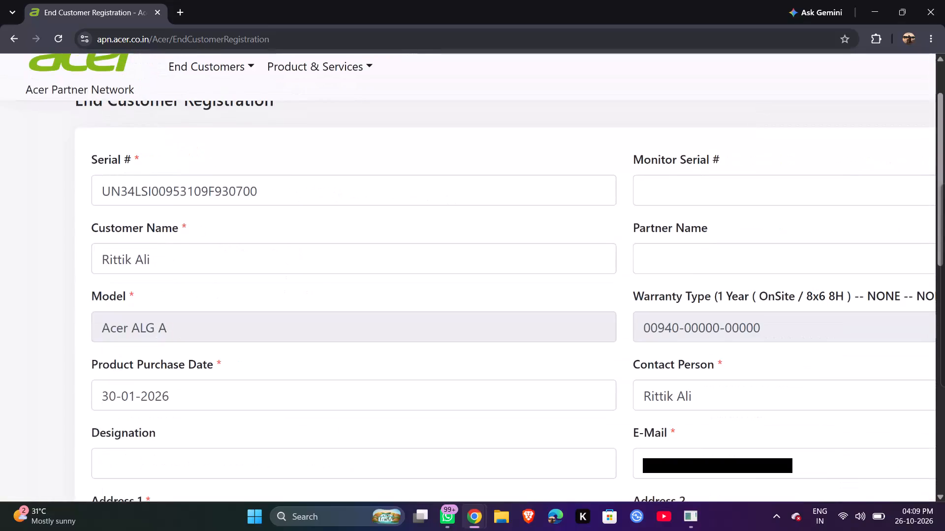
Review the registration entries once more, from the serial number down to the feedback ratings and attached purchase invoice.
scroll(261, 324, down, 1)
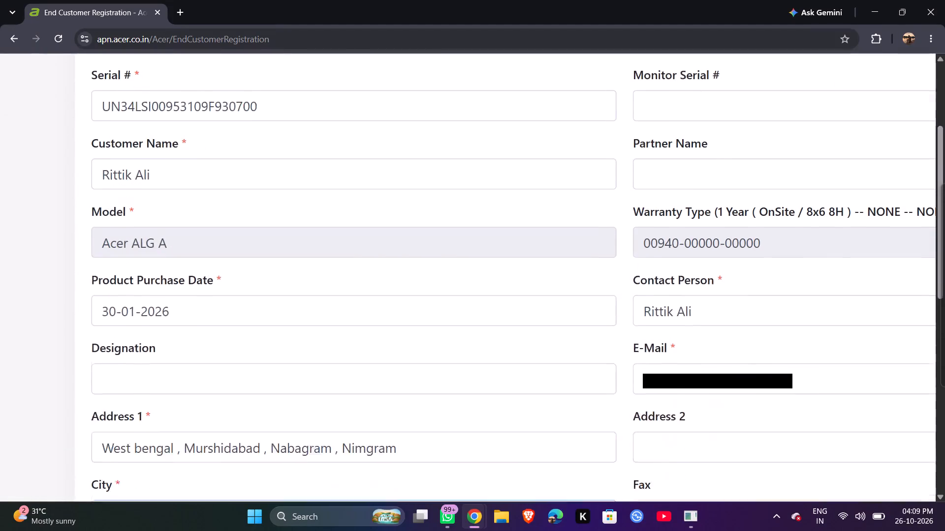
scroll(261, 324, down, 1)
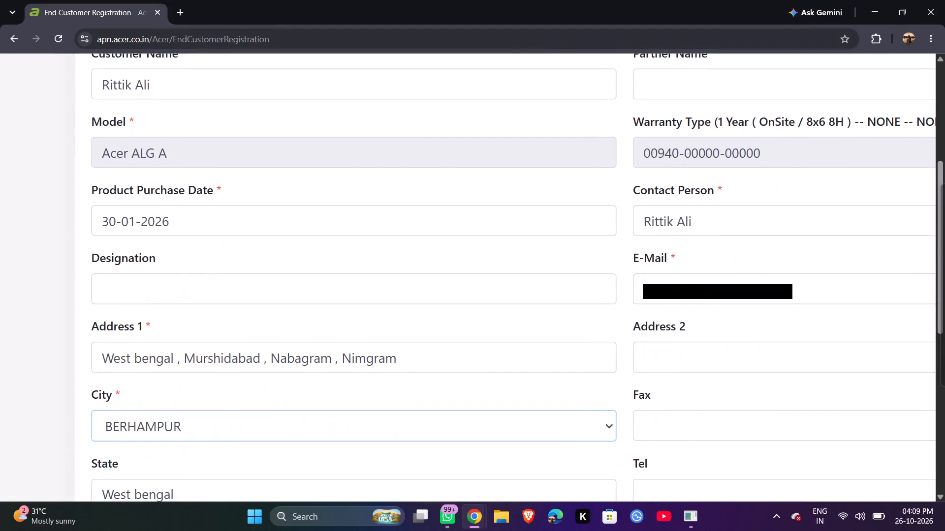
scroll(261, 324, down, 2)
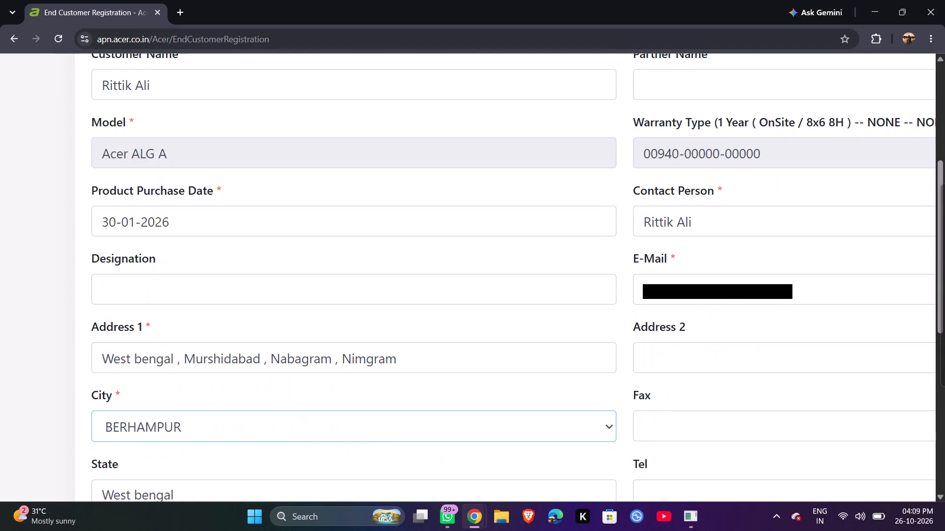
scroll(261, 324, down, 1)
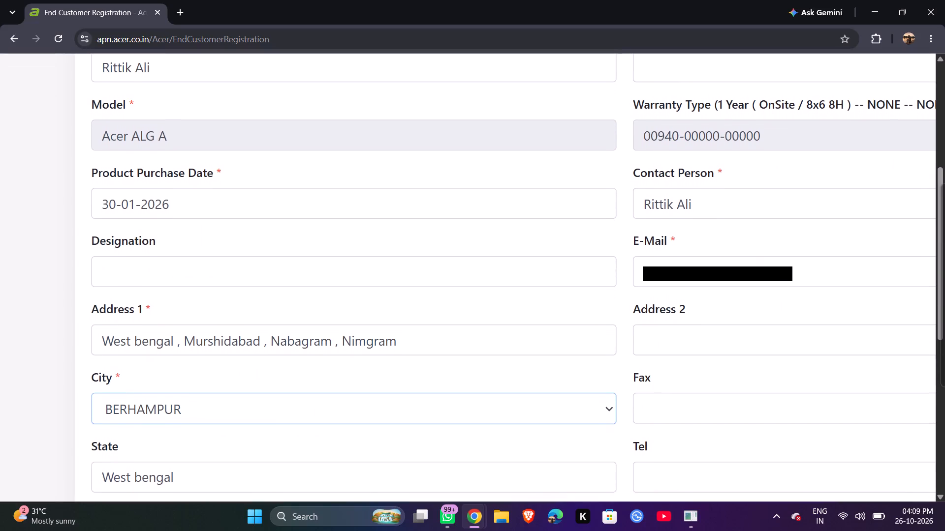
scroll(261, 324, down, 3)
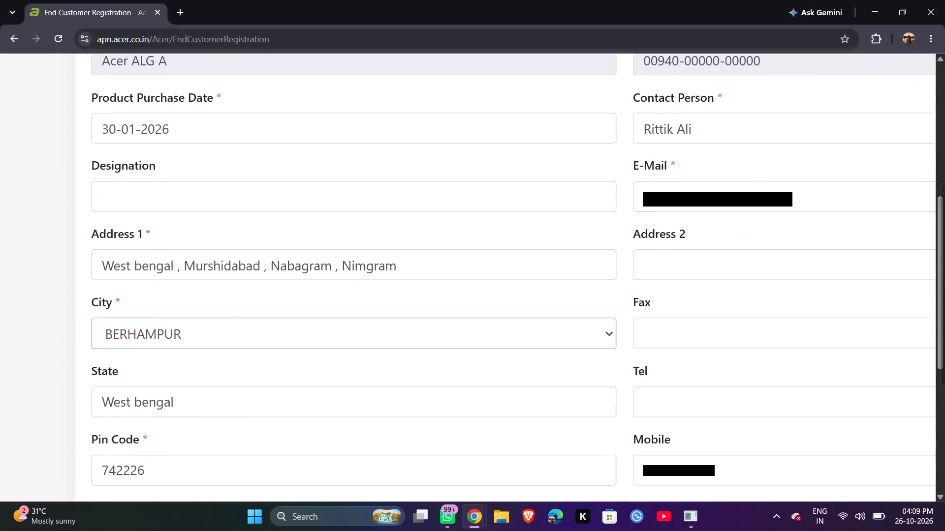
scroll(261, 324, down, 6)
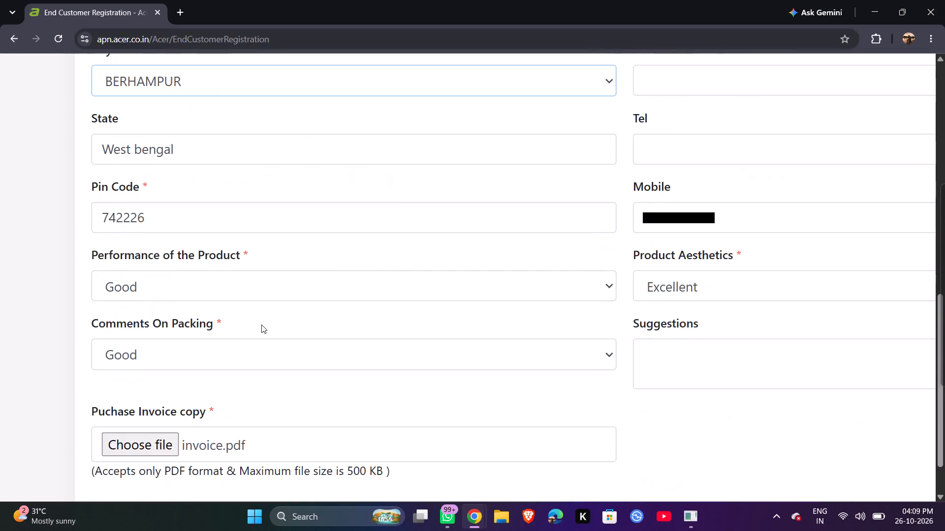
scroll(424, 450, down, 4)
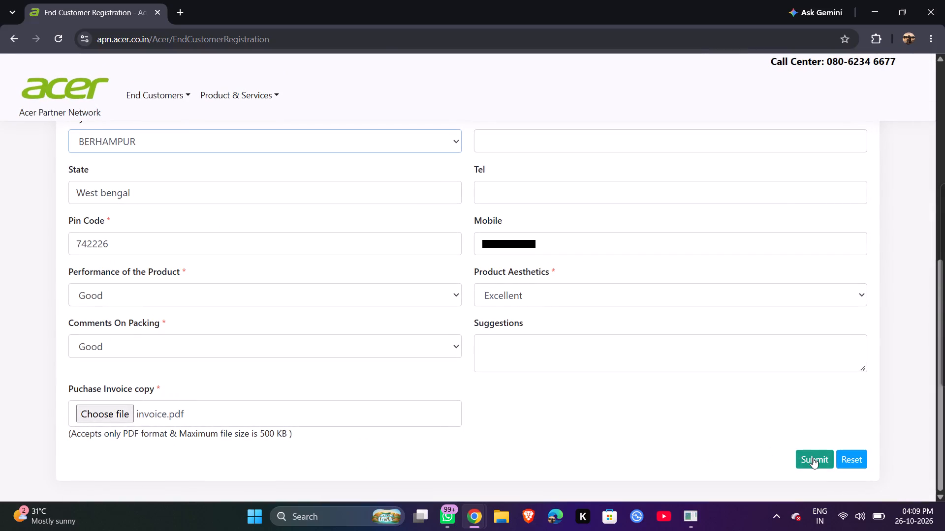
Submit the End Customer Registration form and decline saving the address to the Google Account.
click(813, 458)
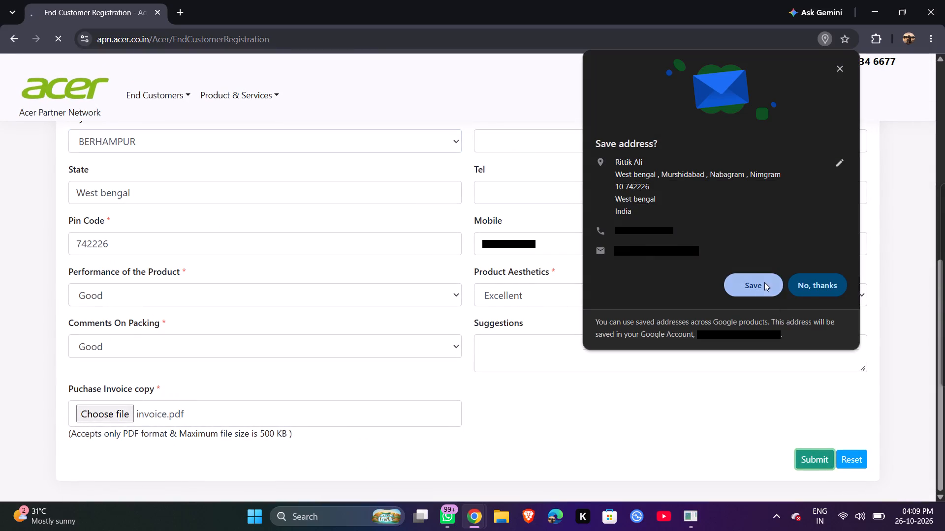
click(807, 286)
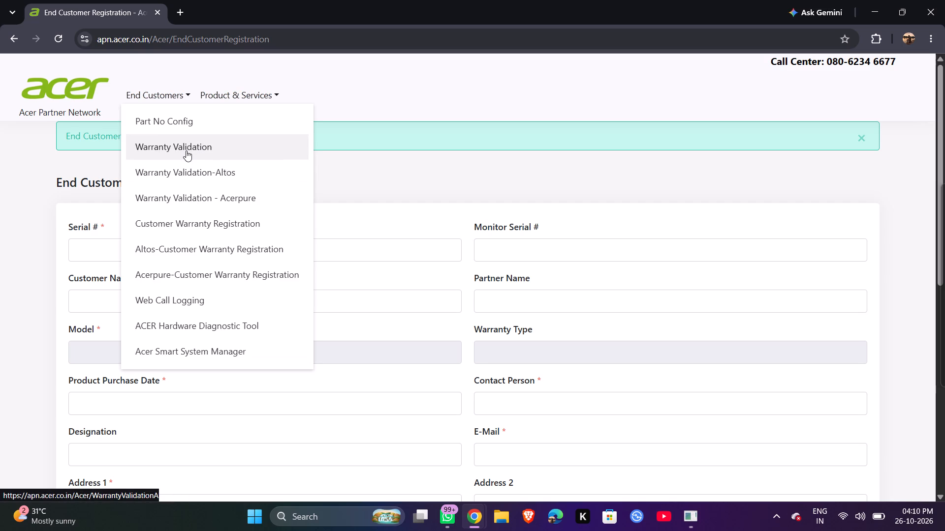
Look up the product on the End Customers Warranty Validation page using the copied product serial number.
click(186, 150)
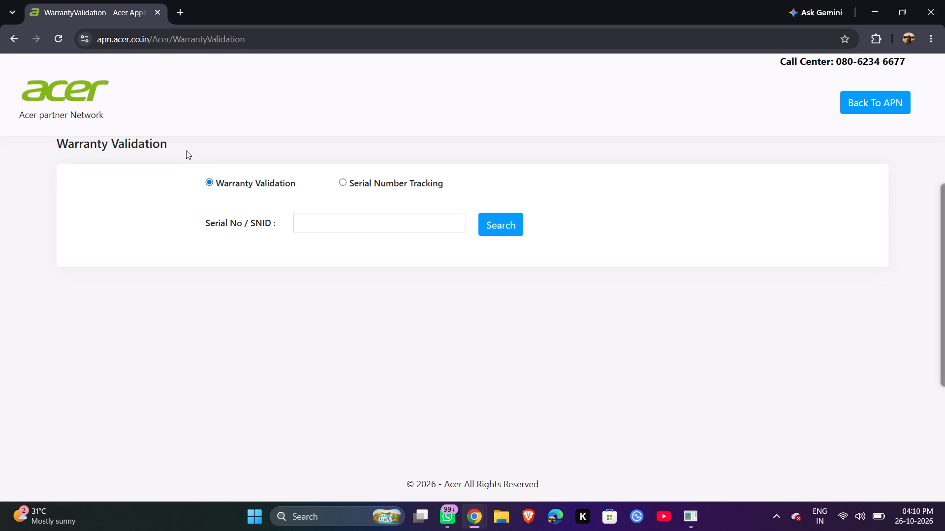
click(322, 221)
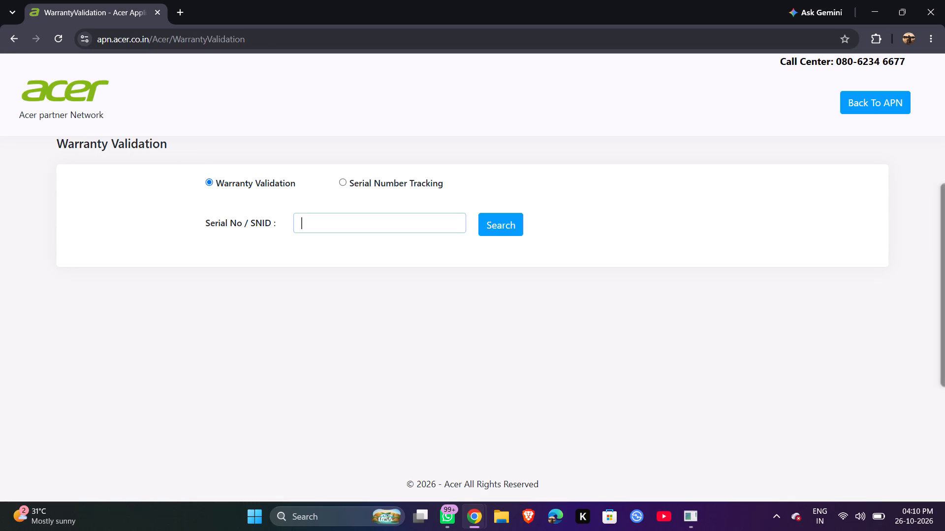
right_click(322, 221)
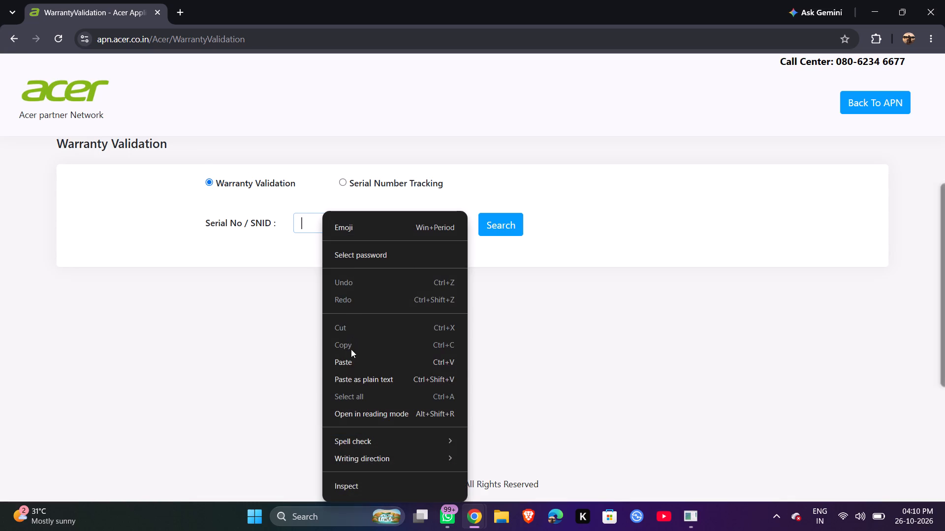
click(347, 361)
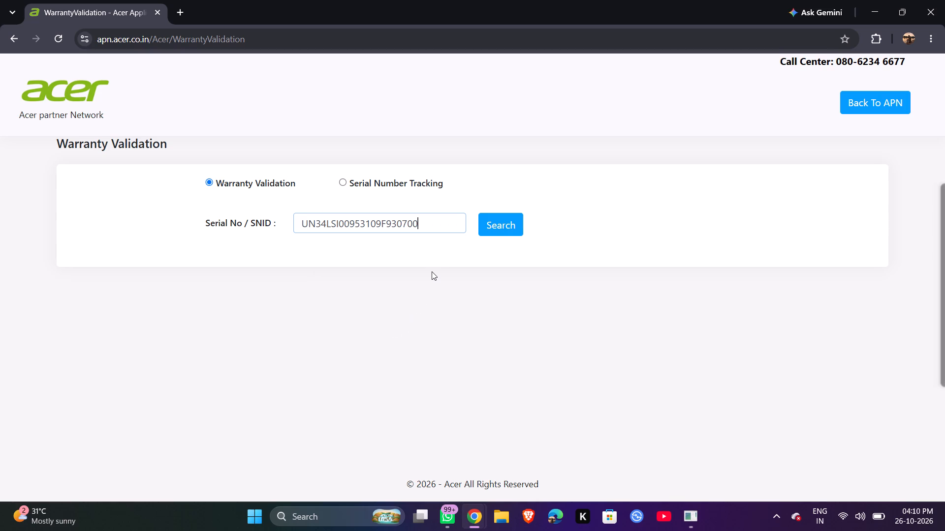
click(500, 227)
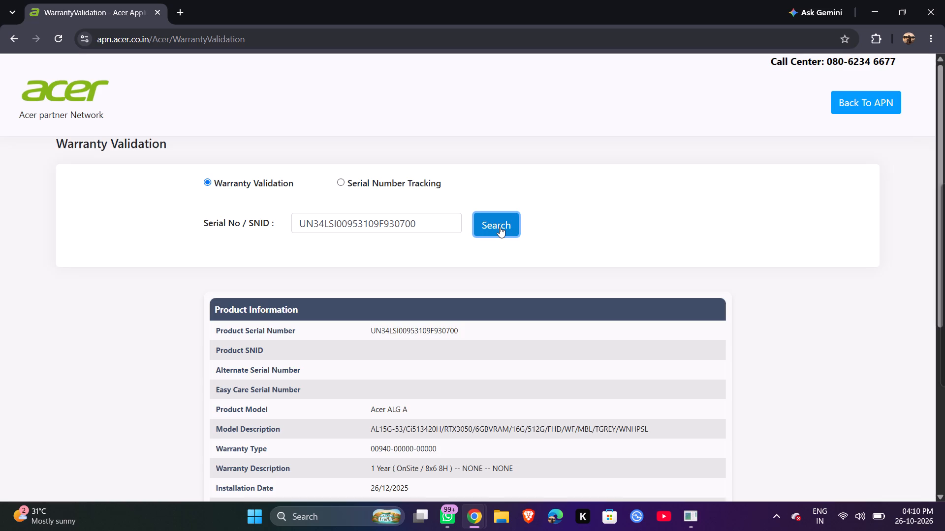
Examine the warranty lookup's Product, Customer and Partner Information sections for the product's model, warranty and customer details.
scroll(502, 364, down, 1)
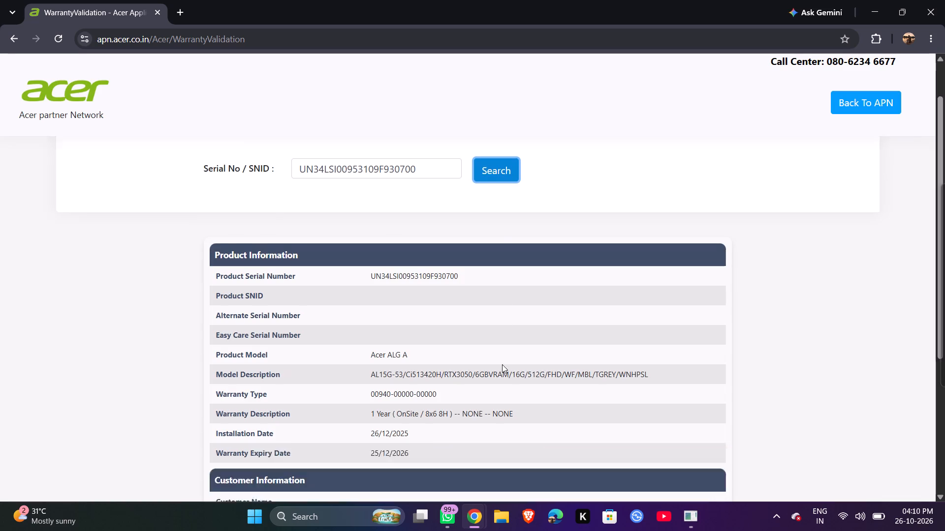
scroll(502, 364, down, 2)
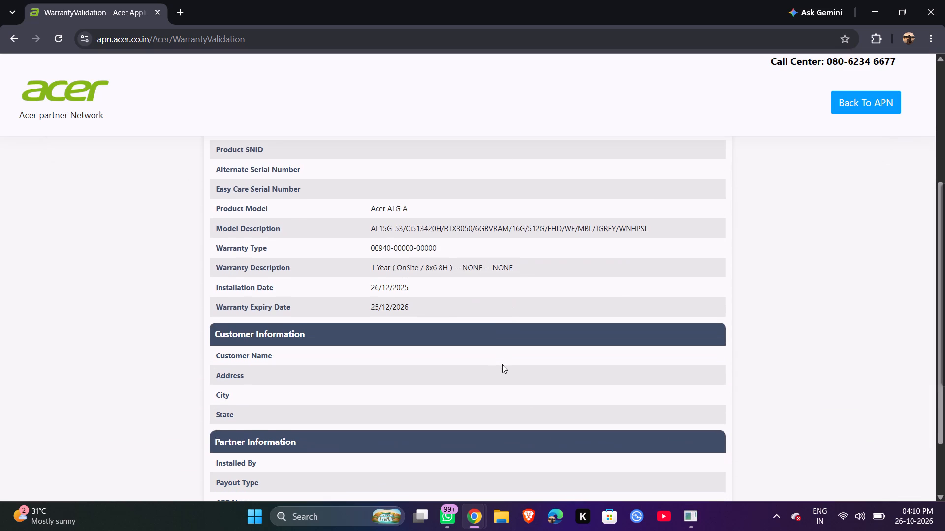
scroll(502, 364, down, 2)
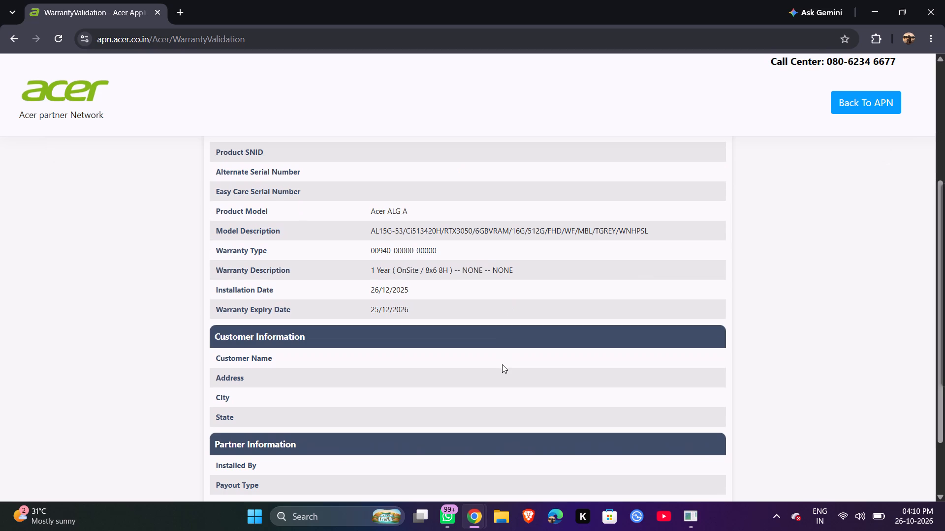
scroll(502, 364, down, 1)
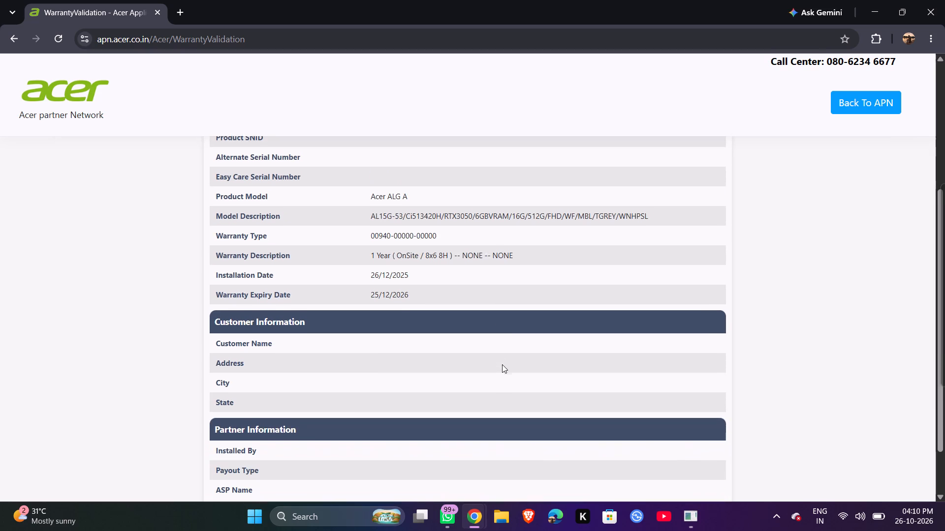
scroll(502, 364, down, 3)
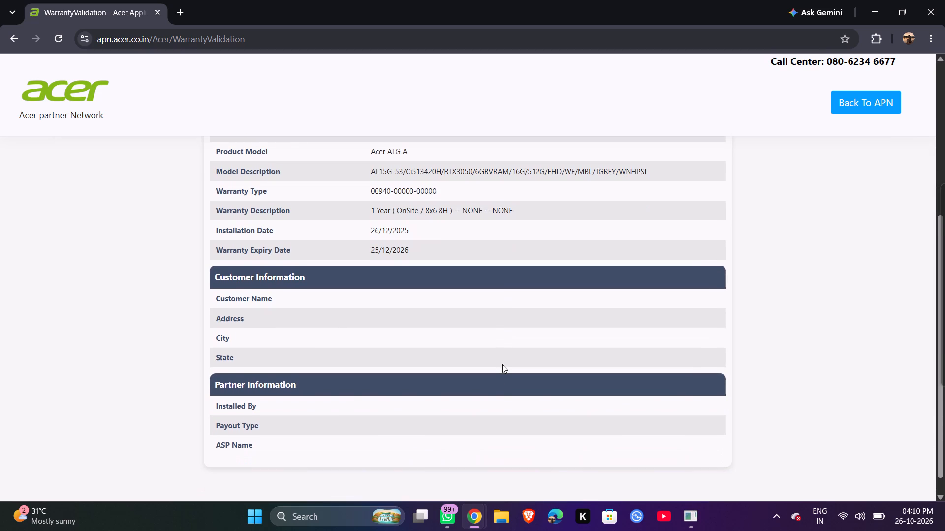
scroll(502, 364, down, 1)
scroll(502, 364, up, 4)
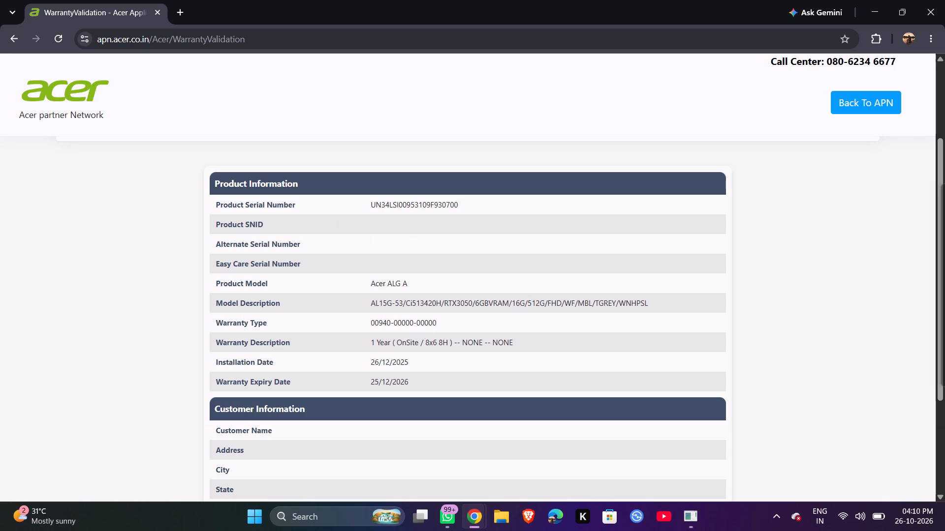
click(453, 328)
scroll(379, 386, down, 3)
scroll(379, 386, up, 2)
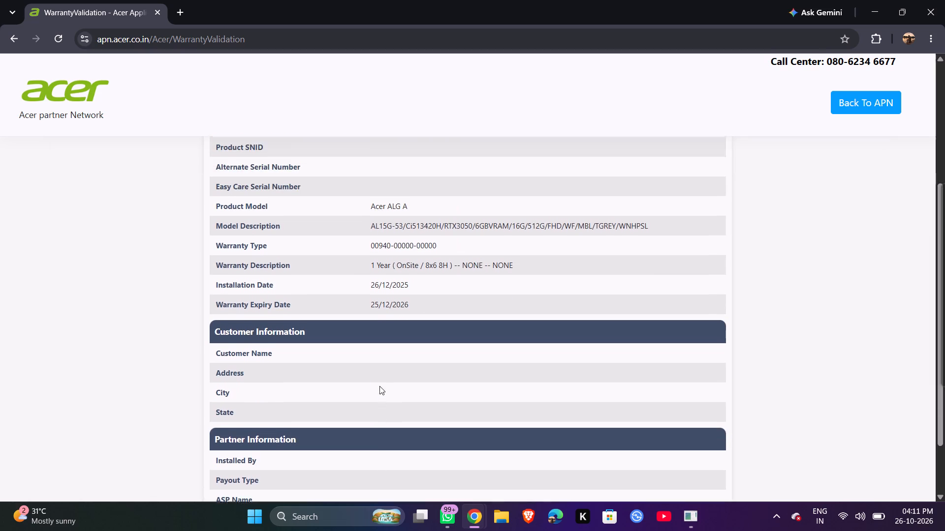
scroll(379, 386, up, 7)
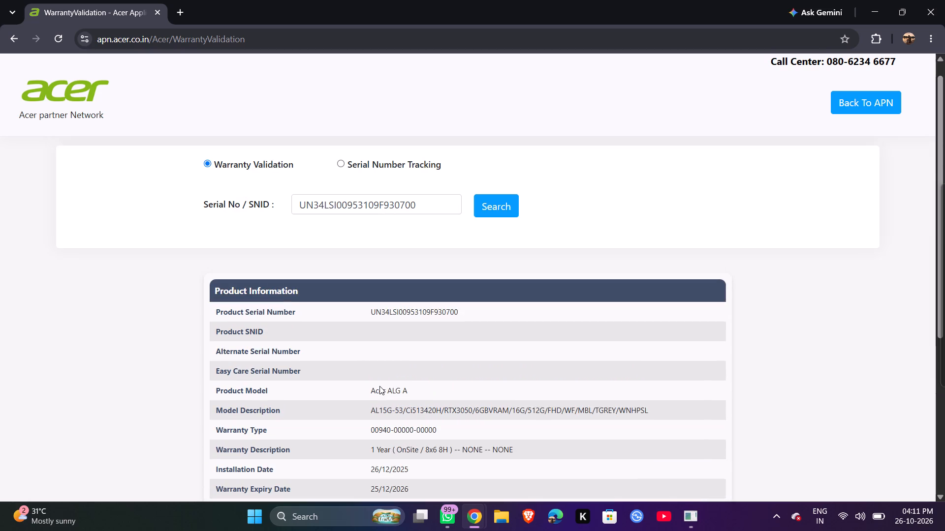
Recheck the Installation Date, Warranty Expiry Date and Customer Information entries in the warranty lookup.
scroll(379, 386, down, 1)
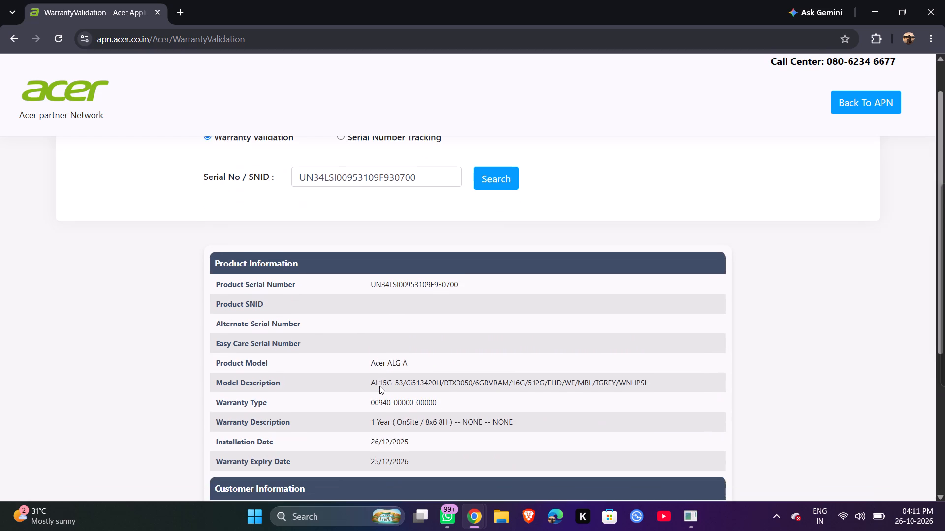
scroll(379, 386, down, 1)
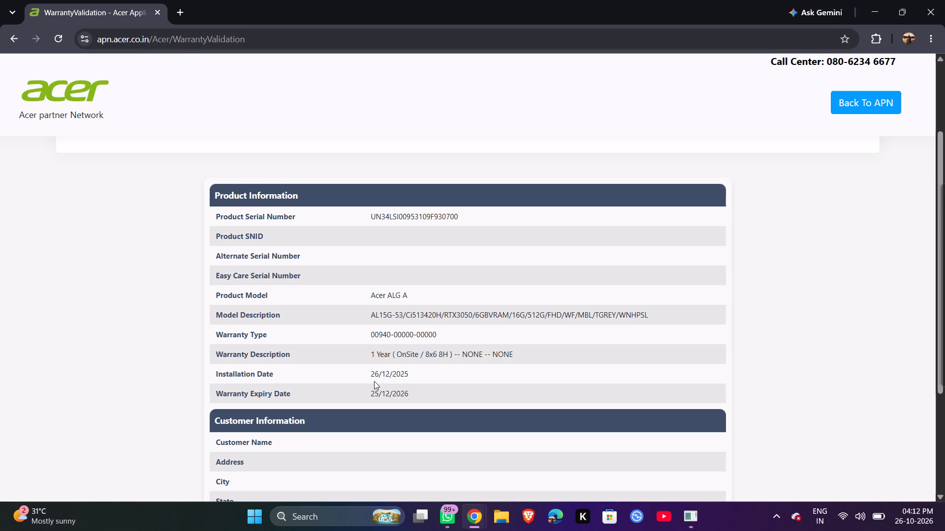
scroll(374, 381, down, 2)
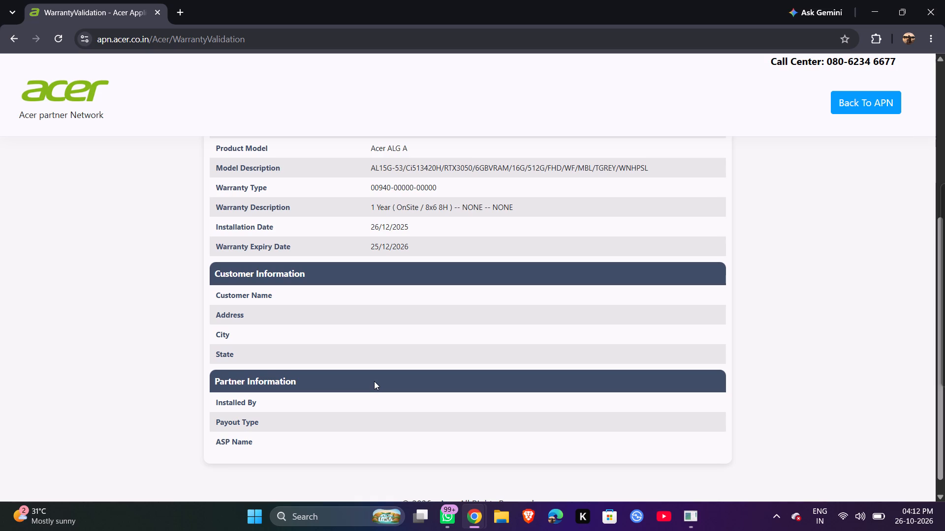
scroll(374, 381, down, 1)
drag(374, 381, 271, 246)
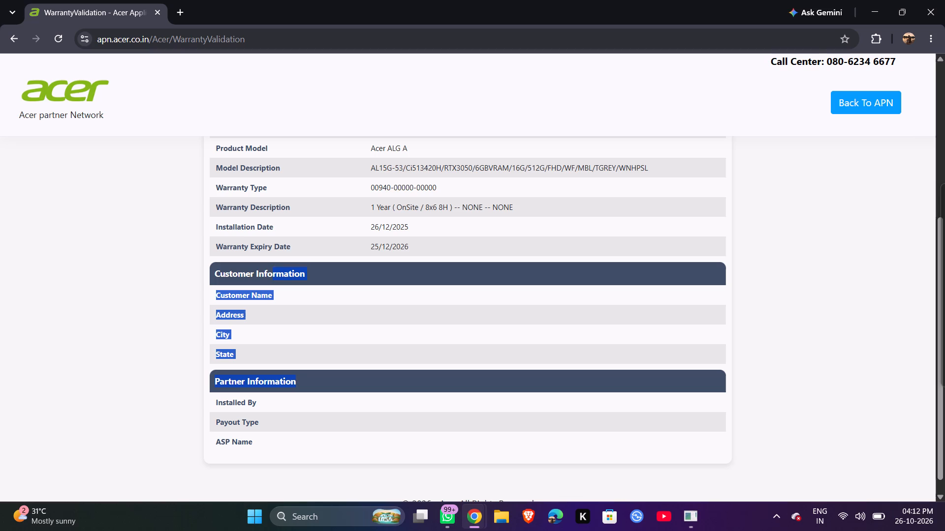
drag(271, 246, 317, 247)
scroll(317, 247, up, 1)
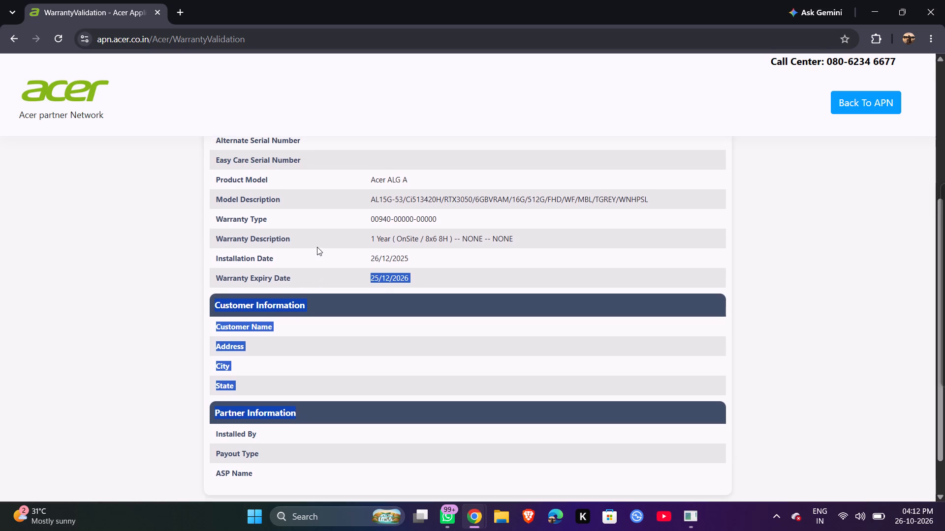
scroll(317, 247, up, 1)
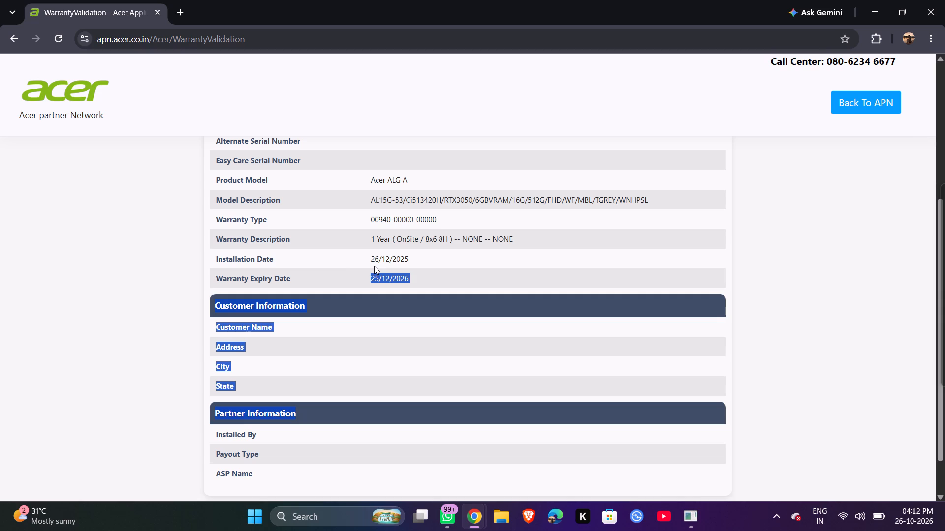
click(145, 332)
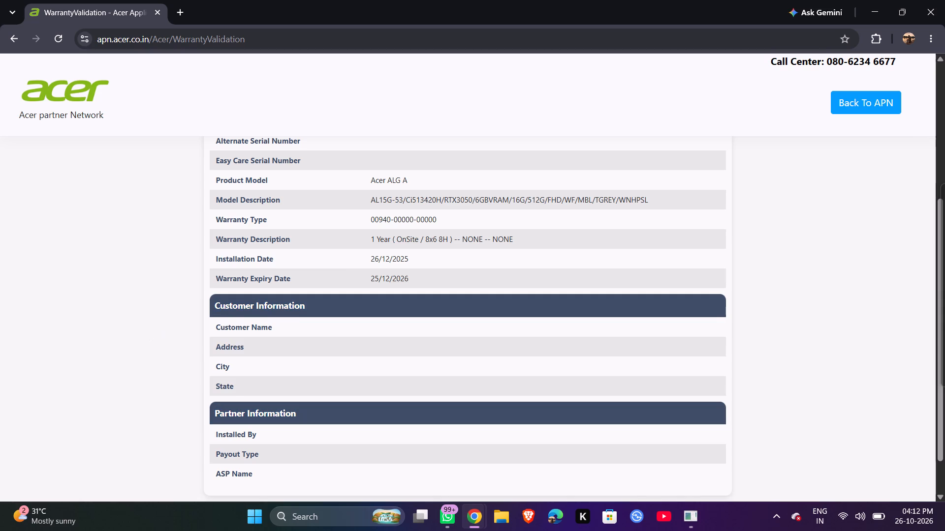
scroll(220, 312, up, 2)
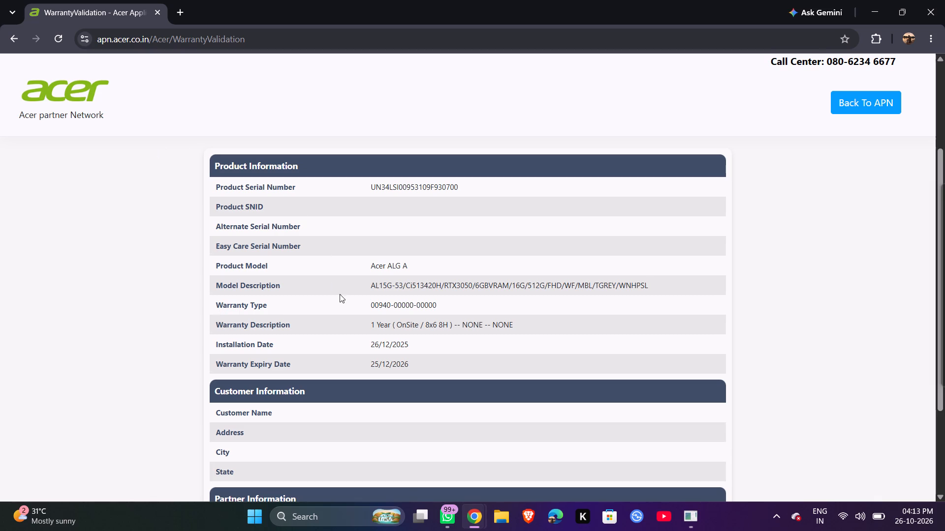
scroll(357, 319, down, 1)
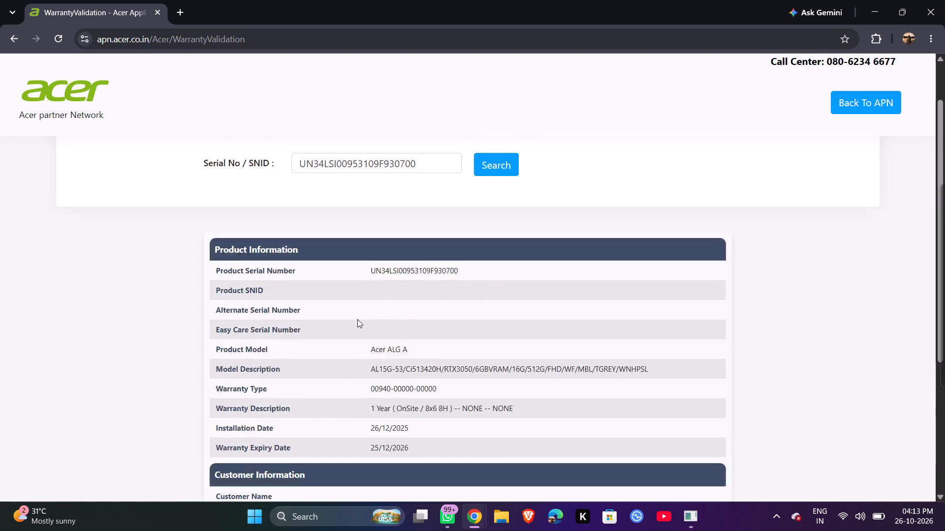
scroll(357, 319, down, 1)
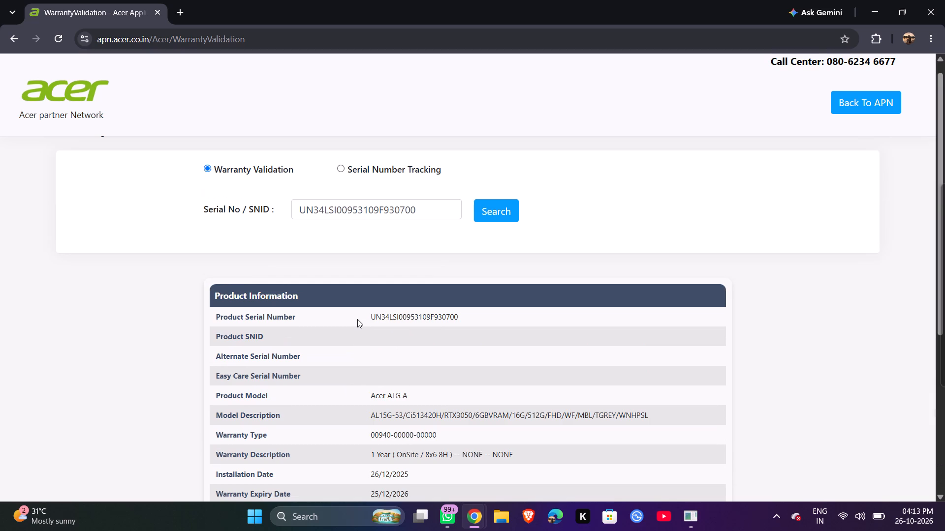
scroll(357, 319, down, 1)
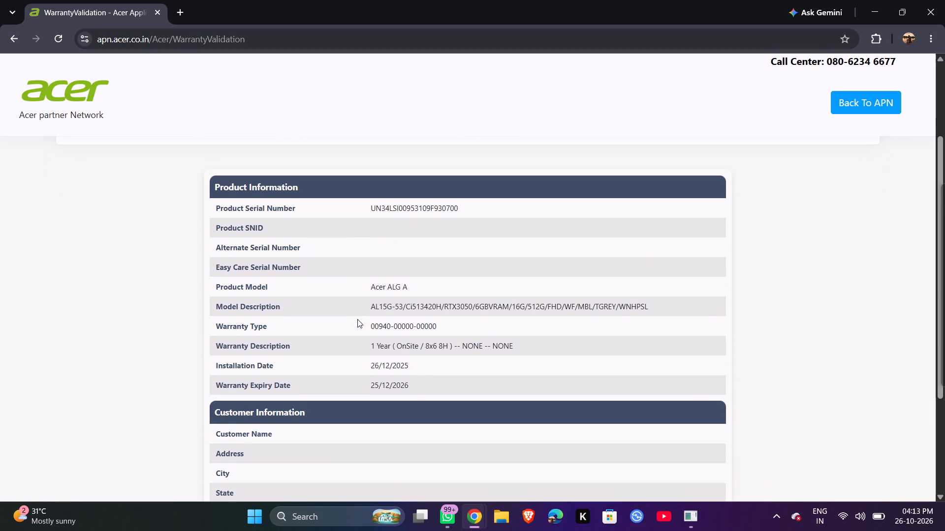
Switch to the Acer Warranty Registration app and set the Invoice Date to 06 October 2026.
scroll(357, 319, down, 1)
click(683, 513)
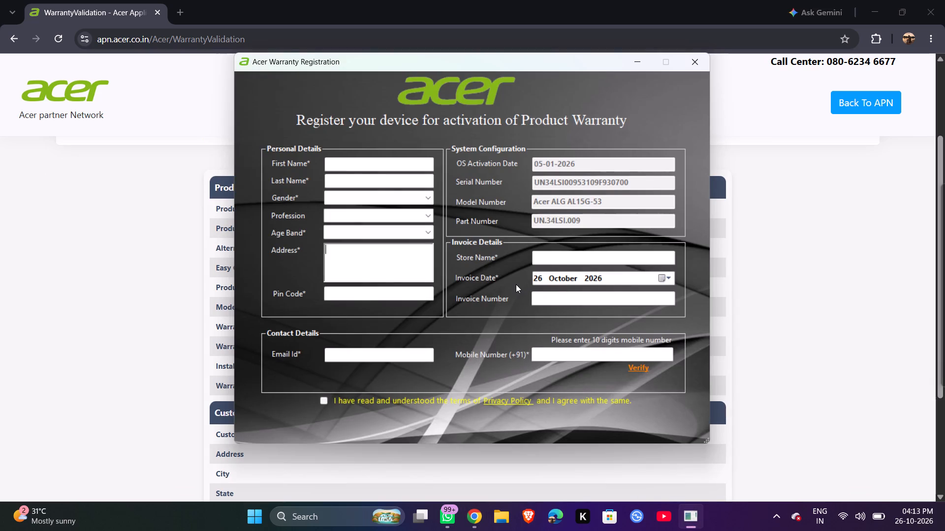
click(663, 279)
click(587, 327)
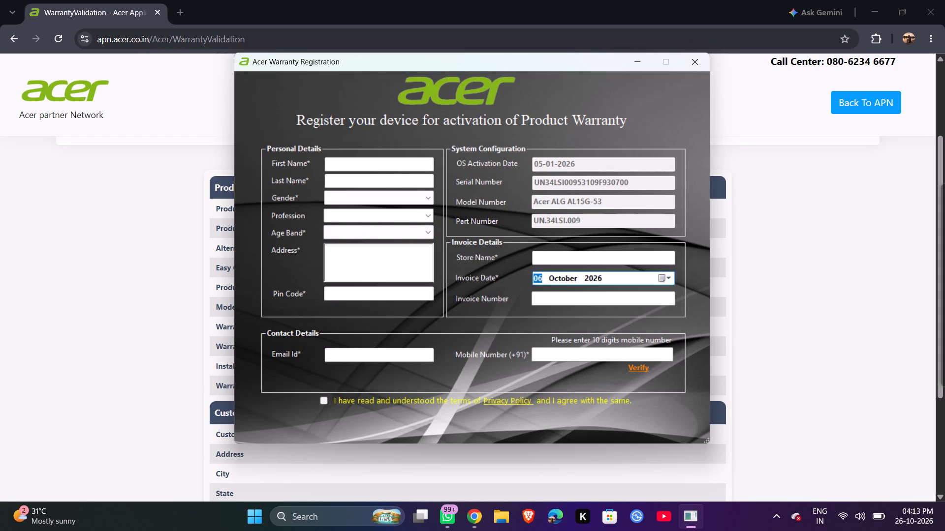
Enter the customer's first name and last name, each with an initial capital, in the Personal Details section.
click(356, 161)
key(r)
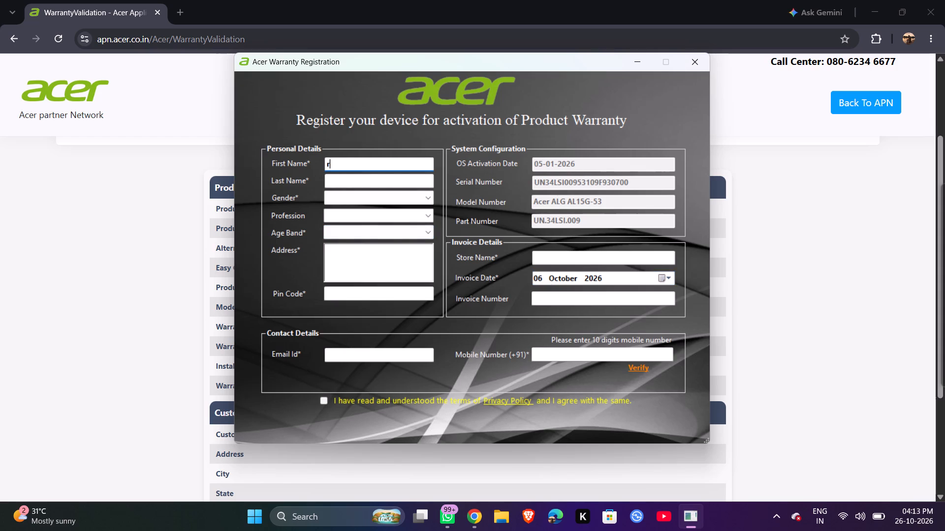
key(BackSpace)
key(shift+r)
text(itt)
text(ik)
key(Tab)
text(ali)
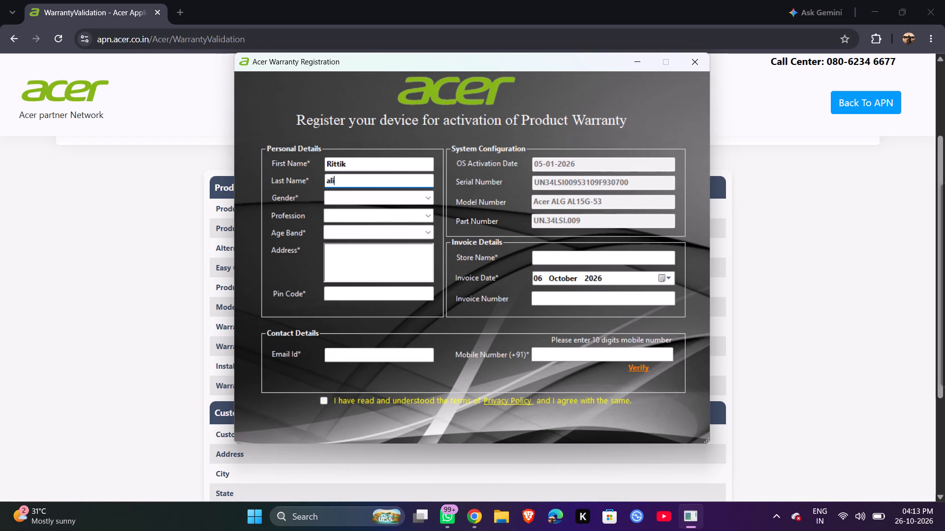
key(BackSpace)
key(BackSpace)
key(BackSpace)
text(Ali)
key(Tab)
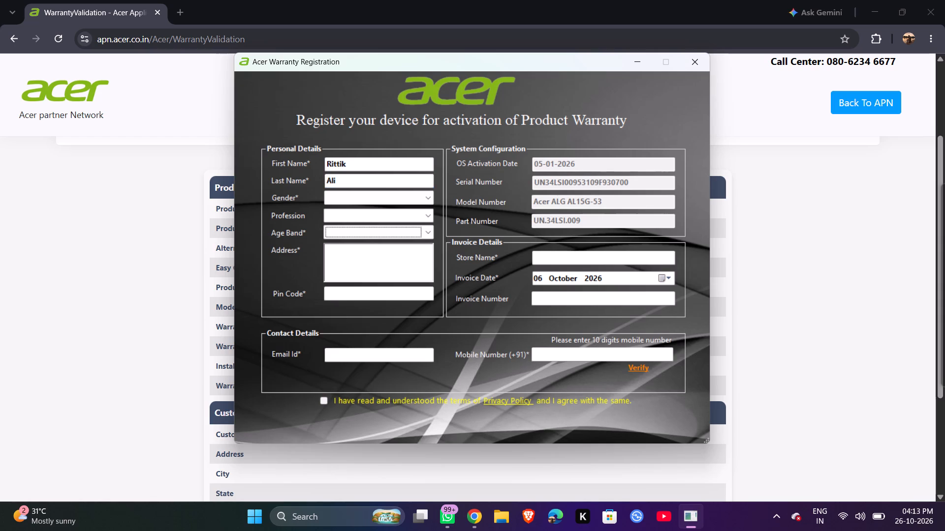
Set Gender to Male, Profession to Student and Age Band to Age 25 to 30 in Personal Details.
click(381, 205)
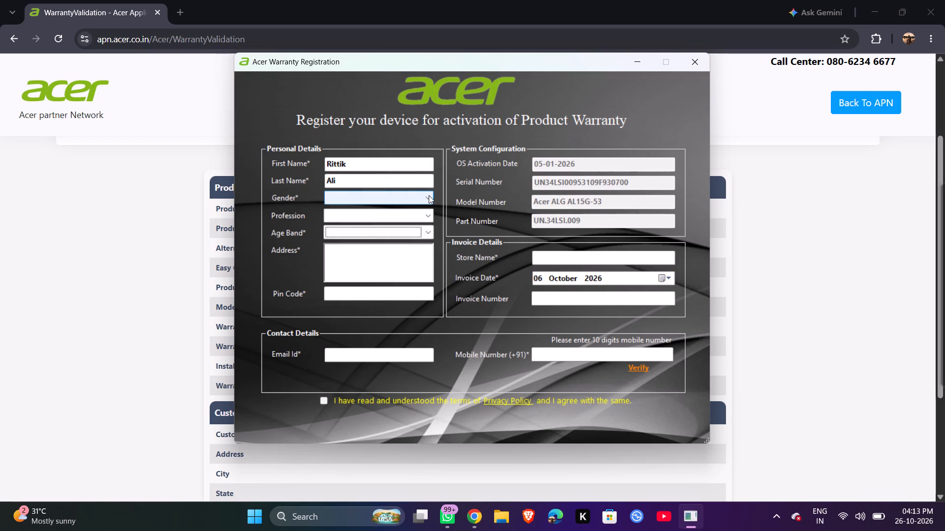
click(429, 195)
click(414, 209)
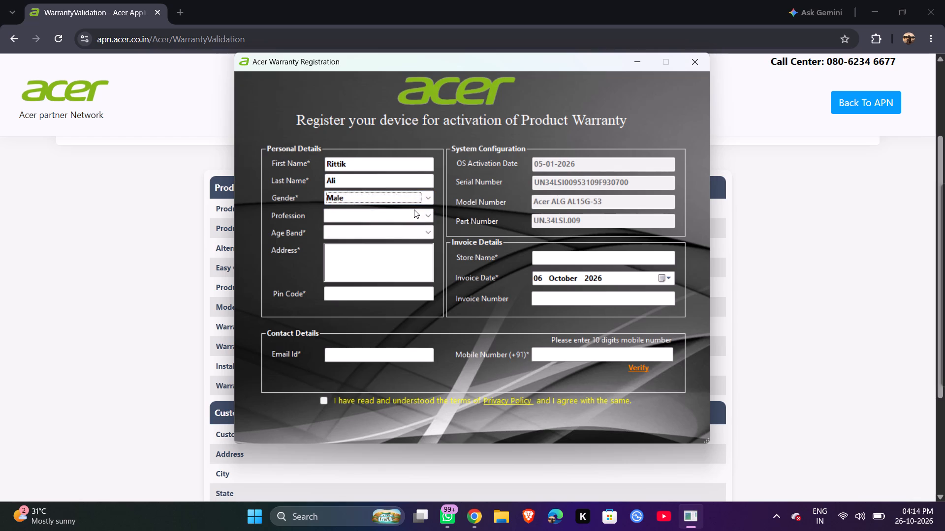
click(424, 214)
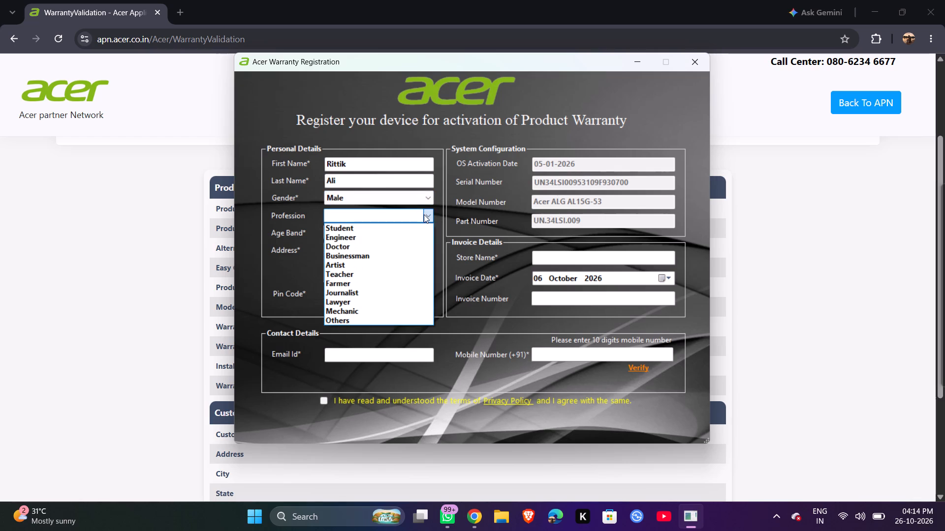
click(405, 228)
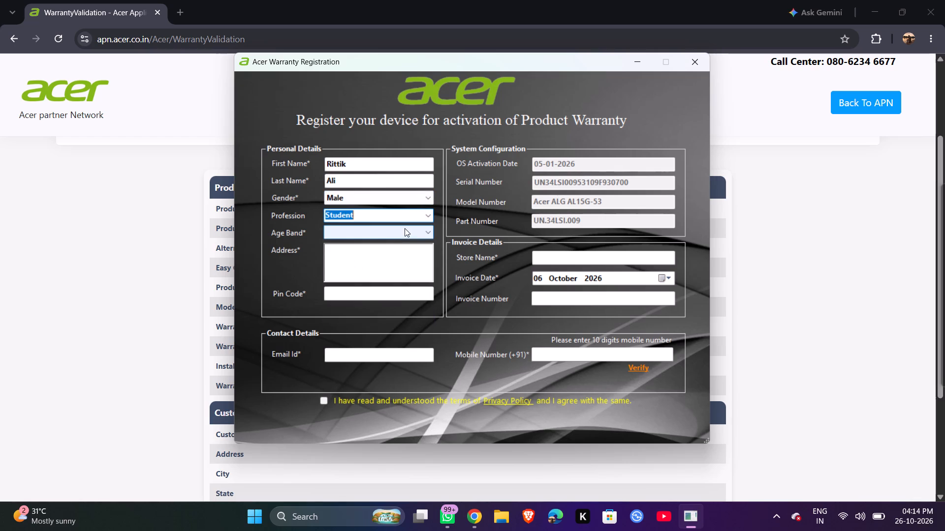
click(402, 230)
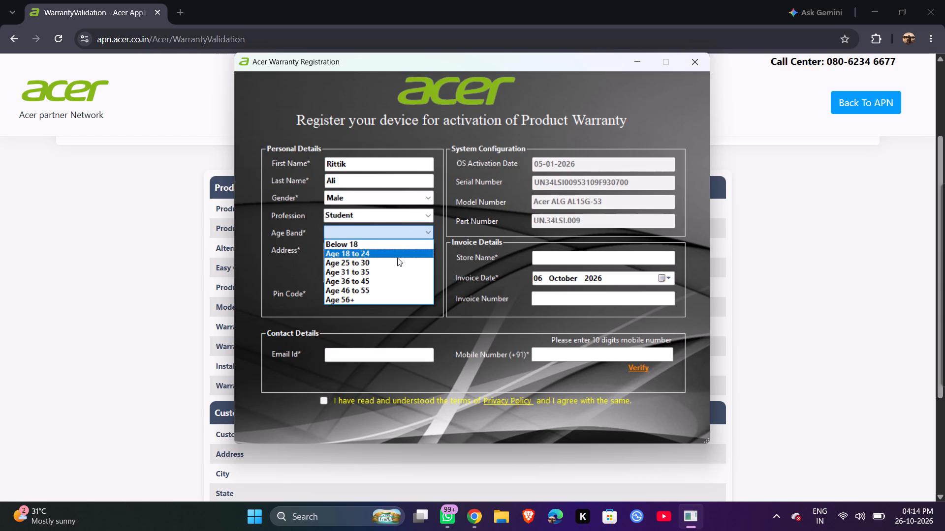
click(396, 259)
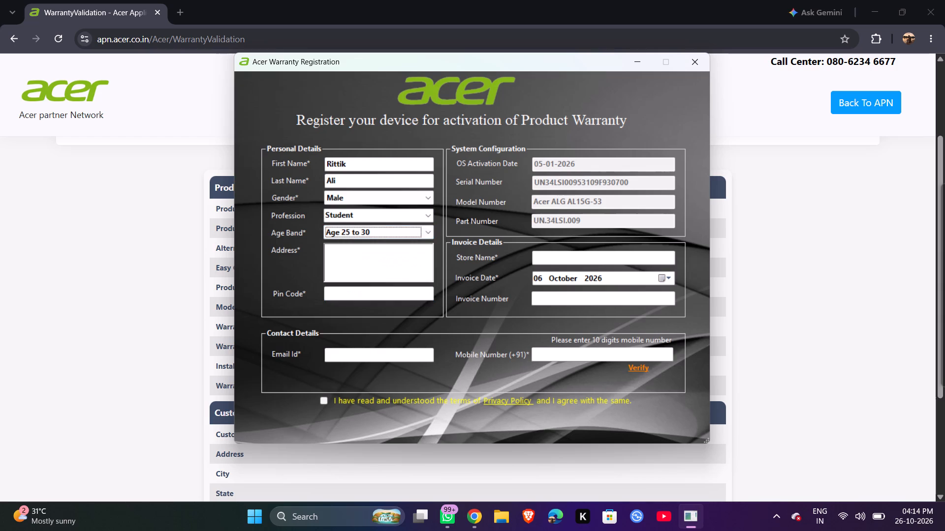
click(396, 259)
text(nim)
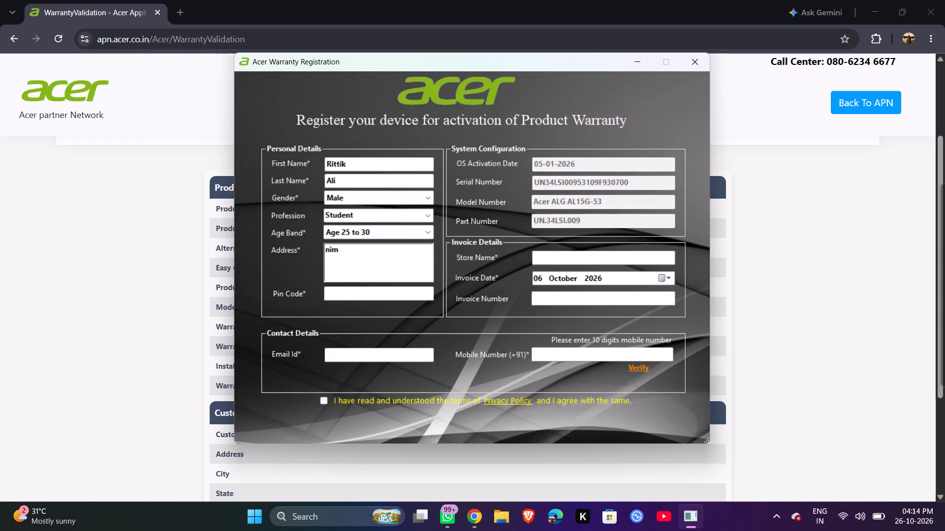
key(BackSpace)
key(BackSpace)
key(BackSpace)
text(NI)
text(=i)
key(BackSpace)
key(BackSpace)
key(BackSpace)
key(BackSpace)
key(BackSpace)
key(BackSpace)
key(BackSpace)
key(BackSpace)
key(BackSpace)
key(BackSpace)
Enter the customer's address with state, district, town and village separated by commas in the Address field.
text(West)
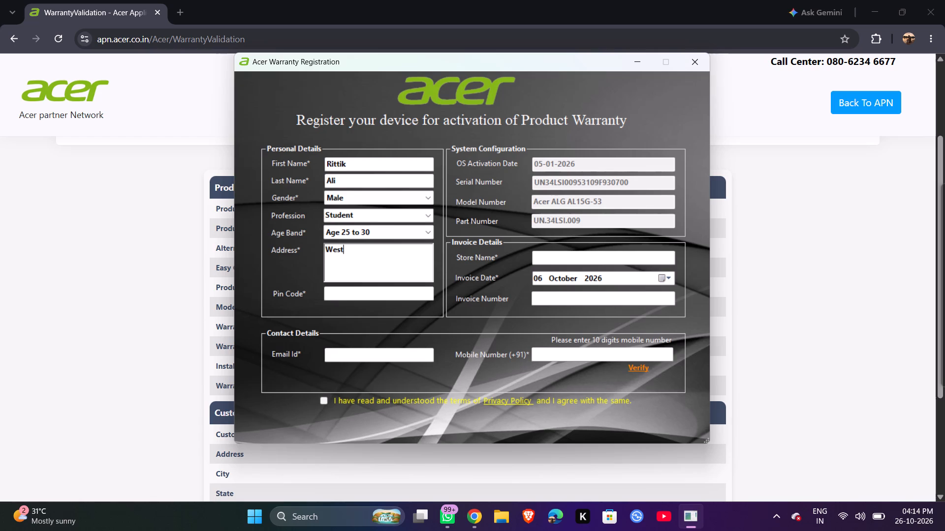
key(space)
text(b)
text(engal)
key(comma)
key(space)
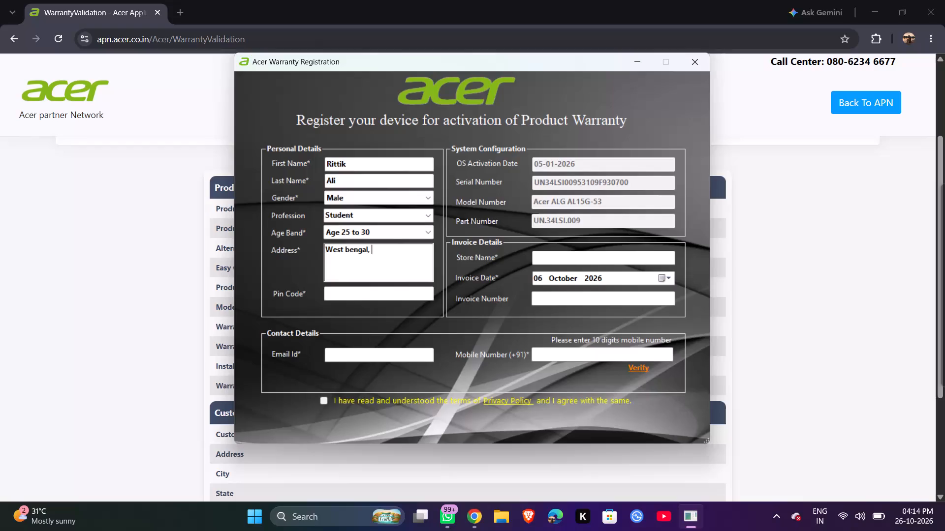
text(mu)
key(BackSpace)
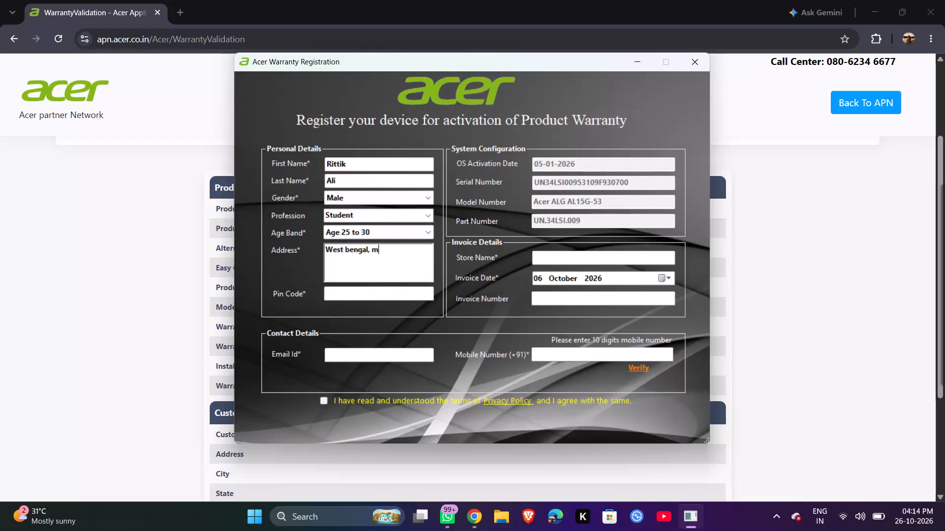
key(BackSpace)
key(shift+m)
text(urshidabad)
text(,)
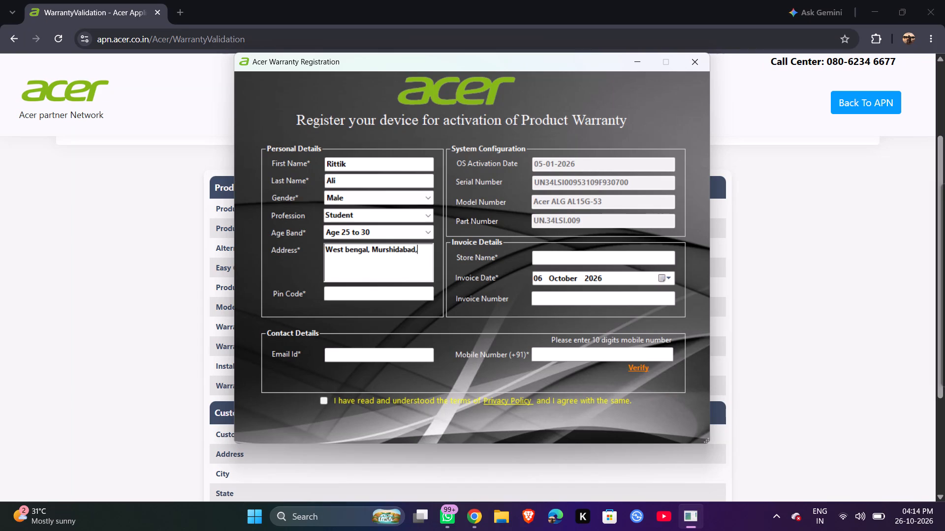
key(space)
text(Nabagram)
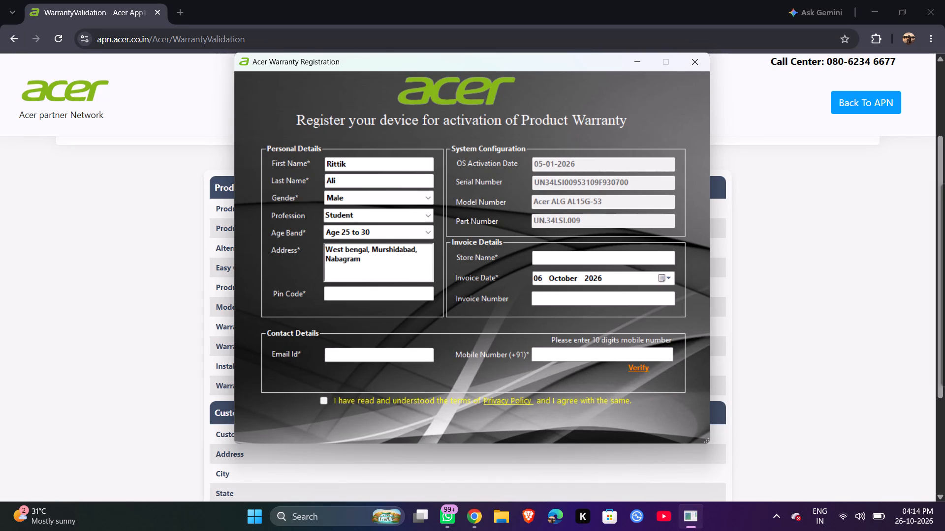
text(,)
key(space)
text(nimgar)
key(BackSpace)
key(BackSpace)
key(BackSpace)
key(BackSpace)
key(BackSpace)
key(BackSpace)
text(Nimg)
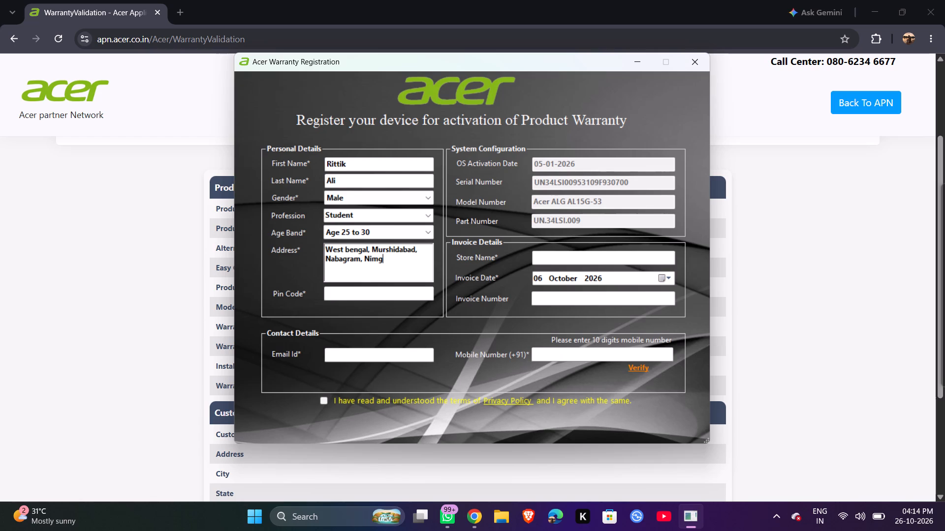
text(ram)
Enter the customer's postal code in the Pin Code field of Personal Details.
click(397, 298)
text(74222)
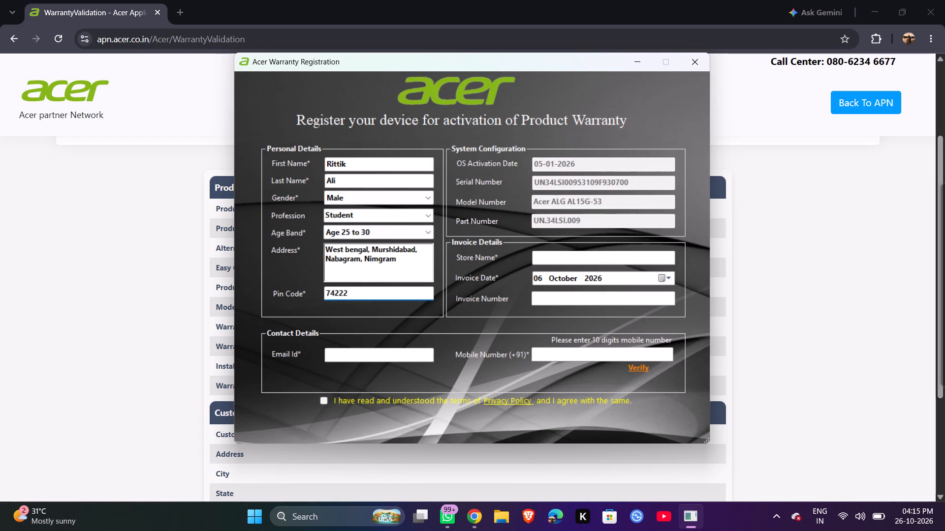
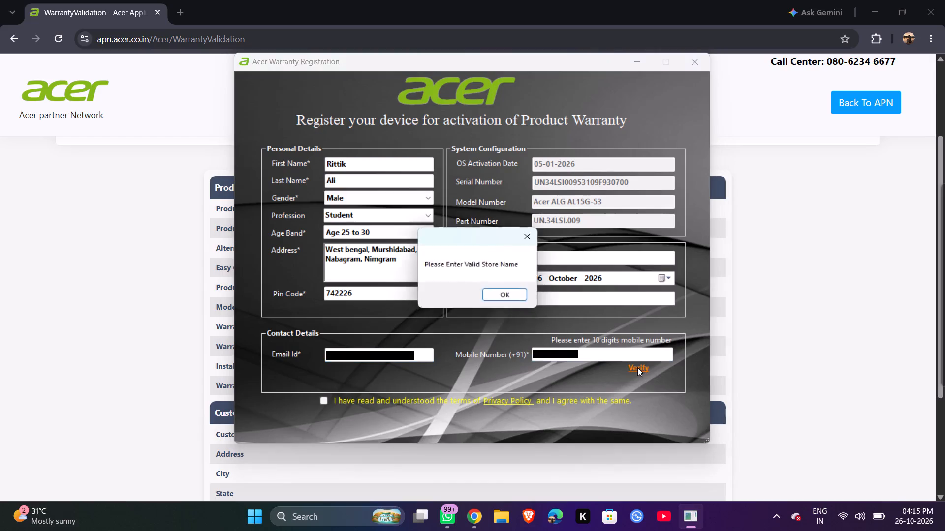
Dismiss the validation message and activate the Invoice Number field in Invoice Details for entry.
click(505, 294)
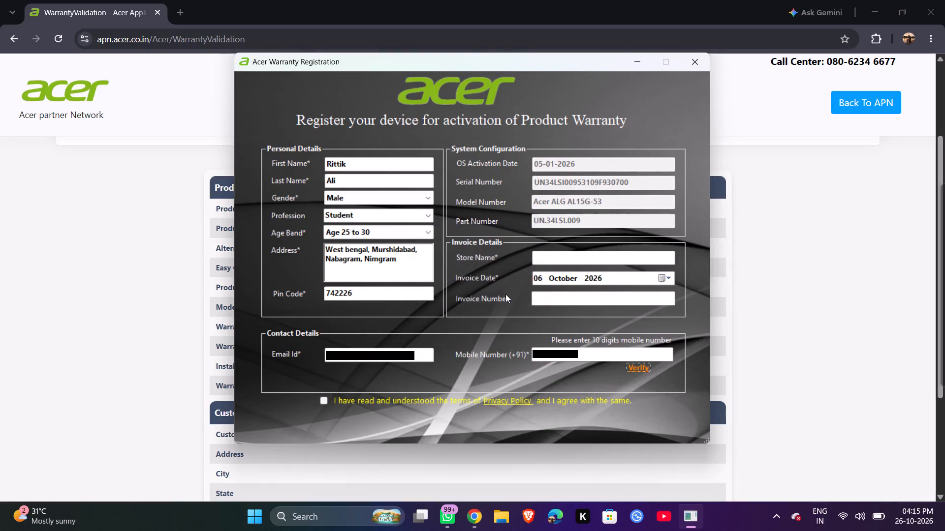
click(582, 302)
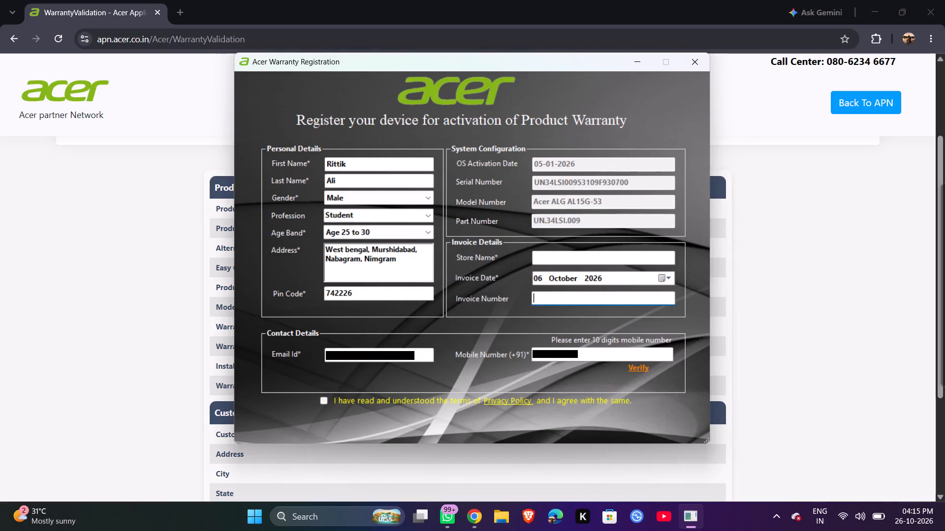
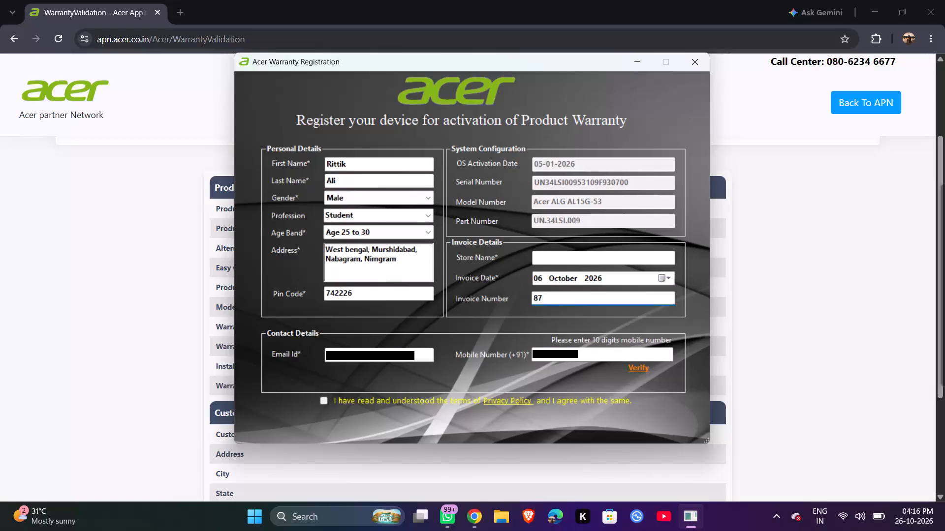
Enter Mahadev Infotech as the Store Name in the Invoice Details of the warranty registration form.
click(589, 259)
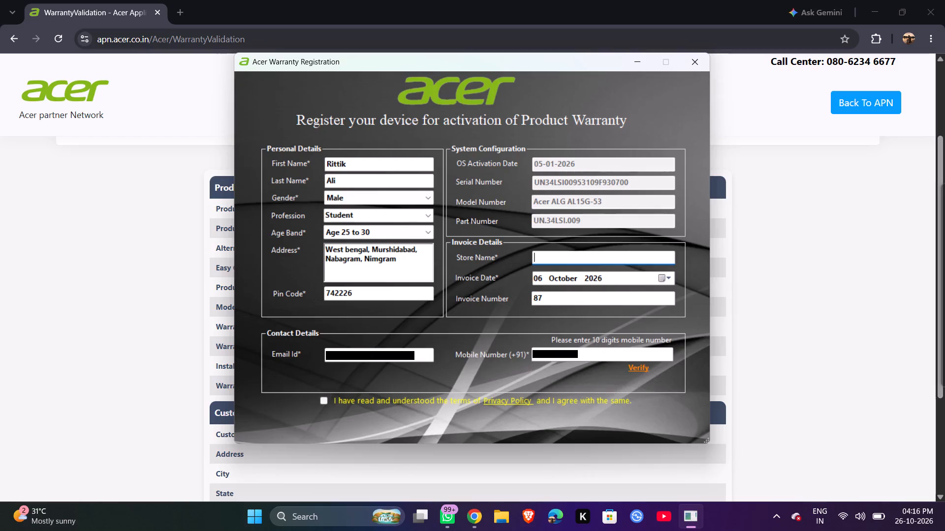
key(shift+m)
text(aha)
text(de)
key(v)
key(space)
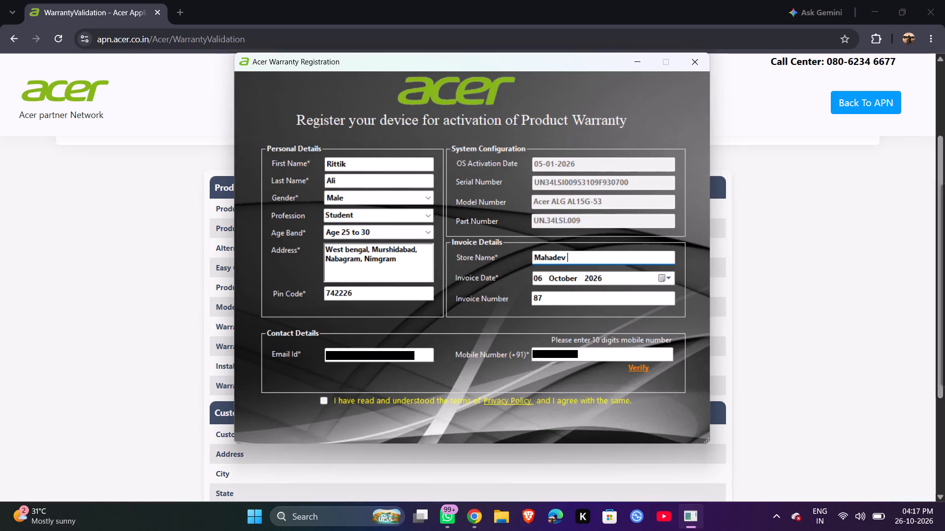
text(In)
text(fo)
key(t)
text(ech)
Request verification of the mobile number in the Contact Details of the registration form.
click(638, 365)
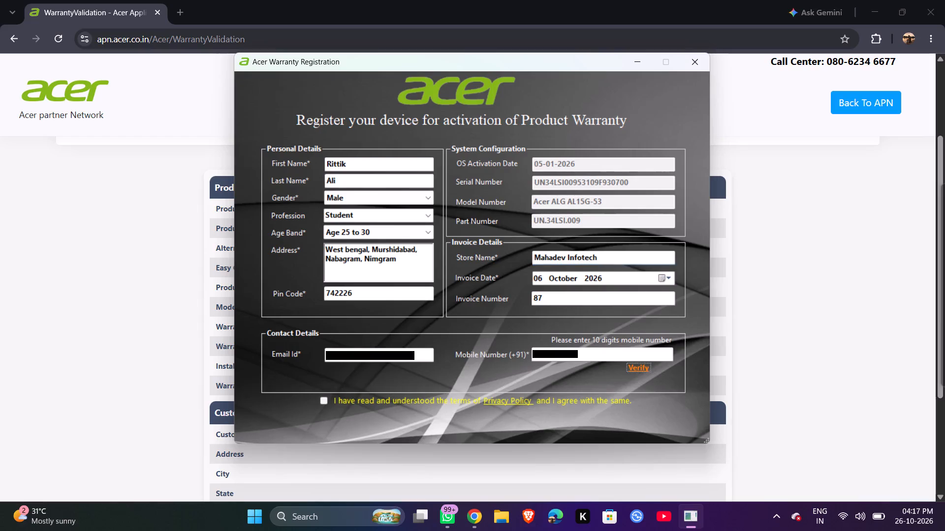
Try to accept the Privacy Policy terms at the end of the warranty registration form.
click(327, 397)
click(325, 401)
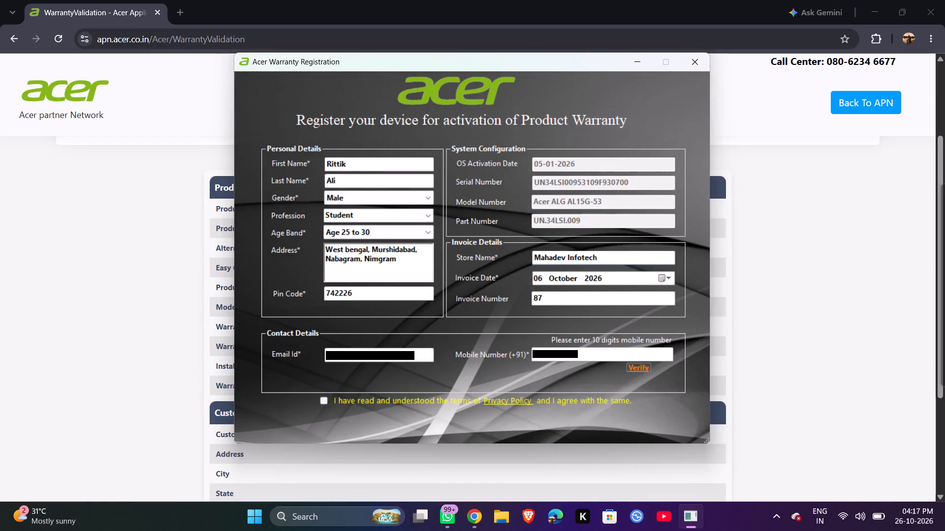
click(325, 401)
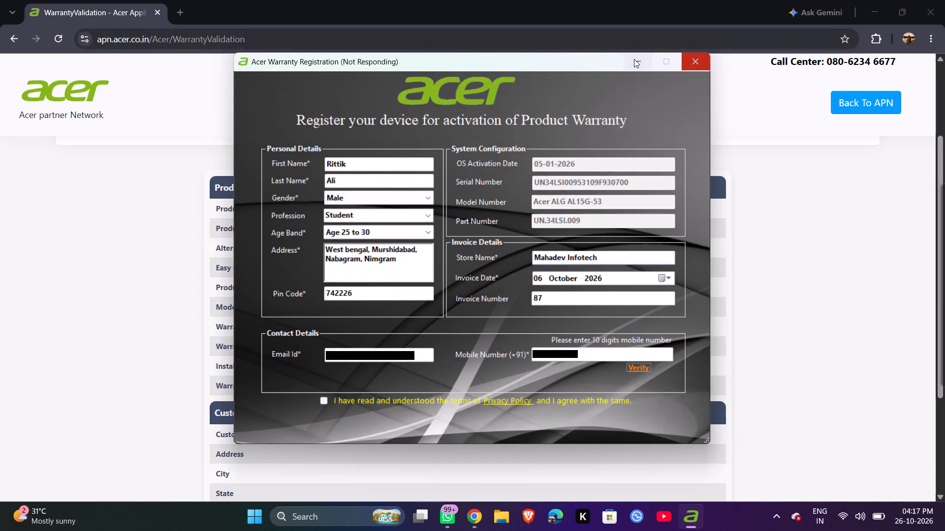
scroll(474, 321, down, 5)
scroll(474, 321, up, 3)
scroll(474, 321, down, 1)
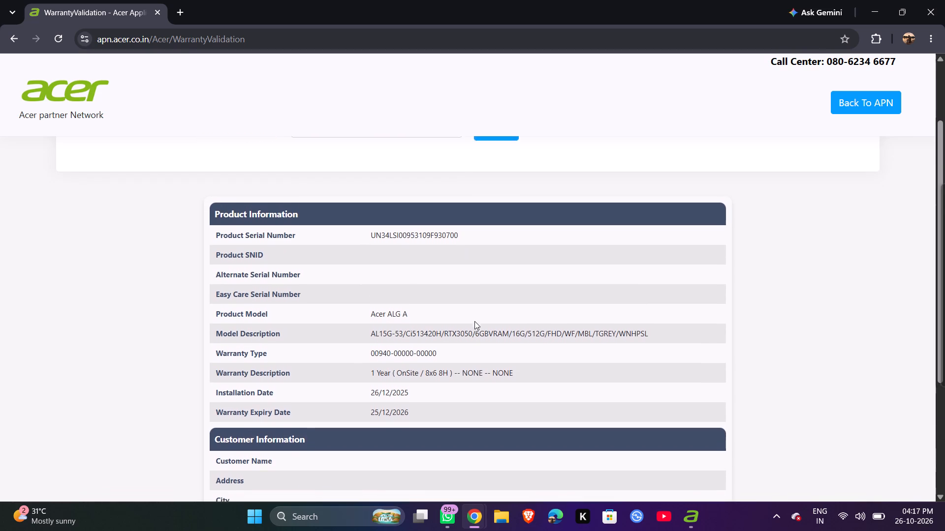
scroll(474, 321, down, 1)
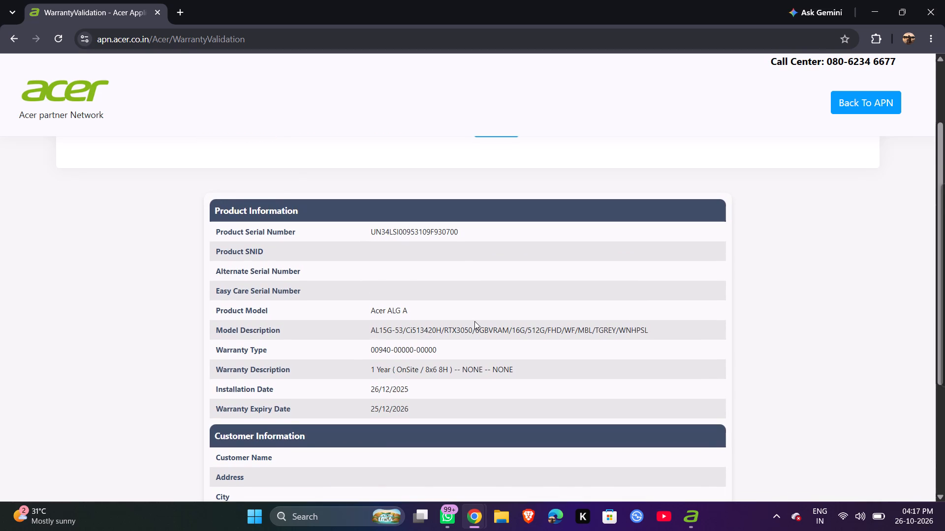
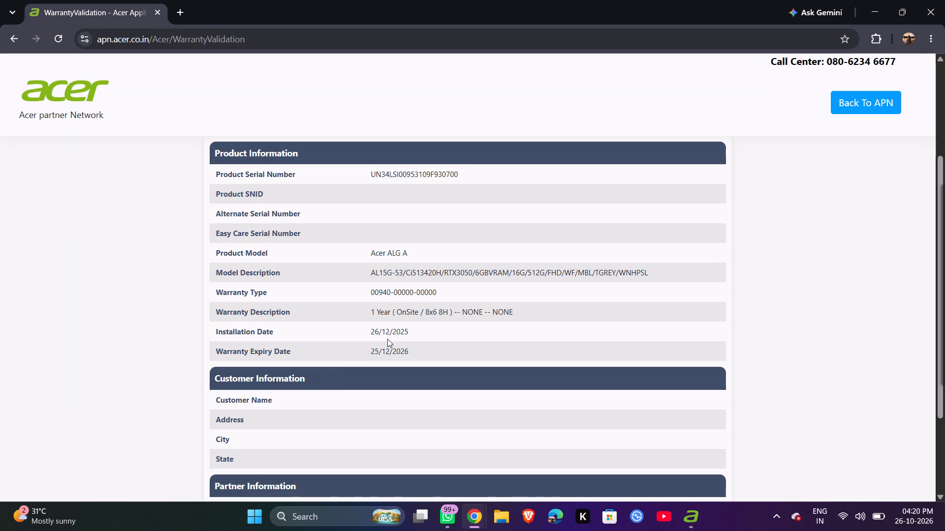
Review the laptop's product, warranty, customer and partner information on the Acer warranty validation page in Chrome.
scroll(787, 301, down, 2)
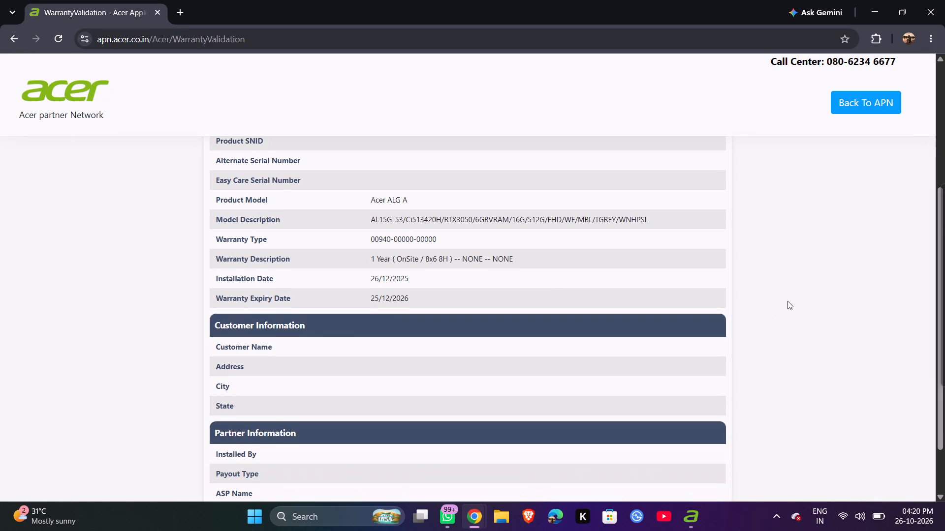
scroll(787, 301, down, 3)
scroll(787, 301, up, 1)
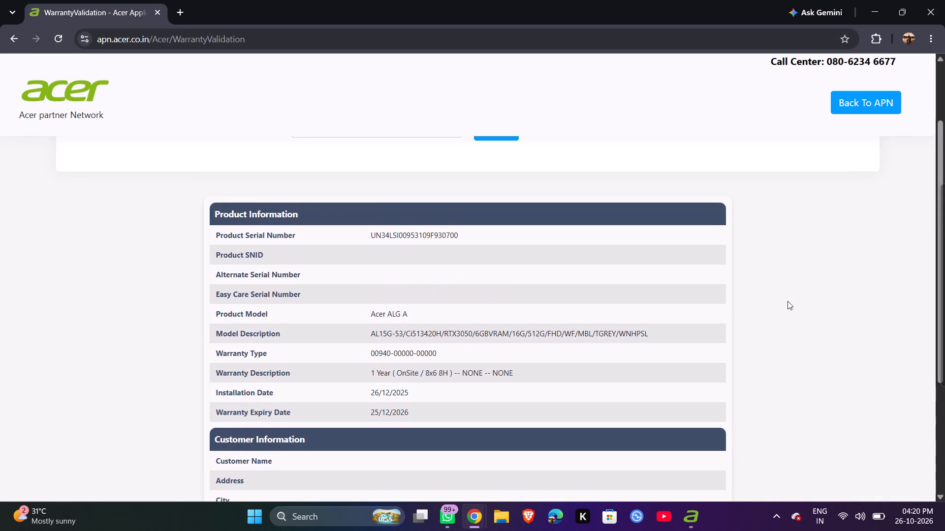
scroll(787, 301, up, 2)
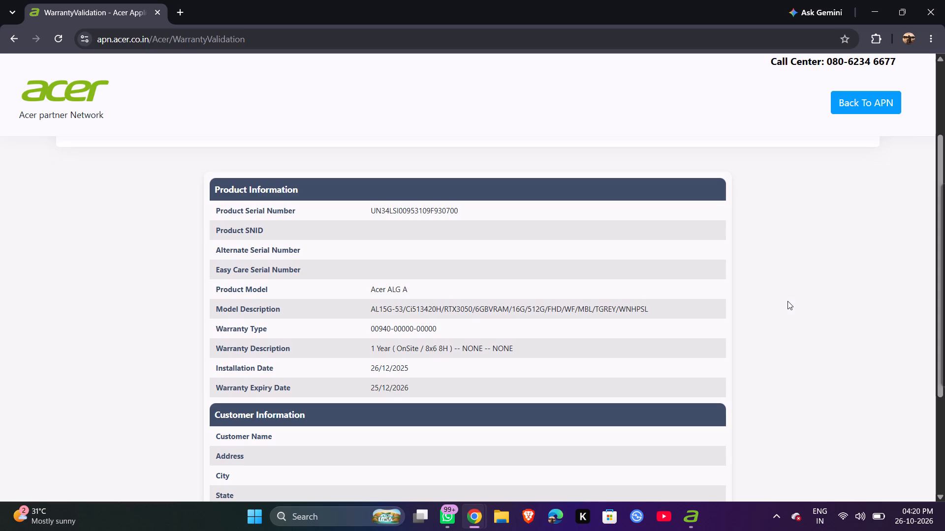
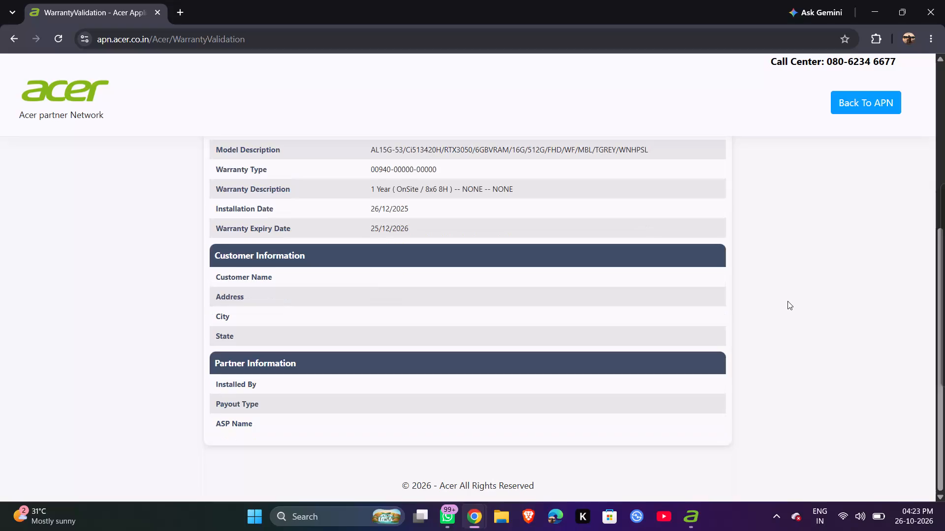
Run a Serial Number Tracking search for the laptop's already entered serial number on the Acer warranty page.
scroll(787, 301, up, 9)
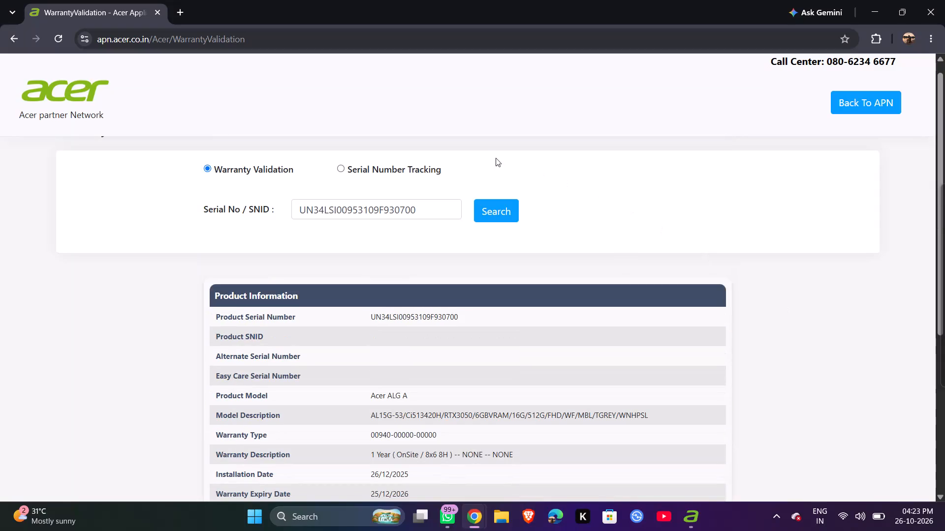
click(341, 180)
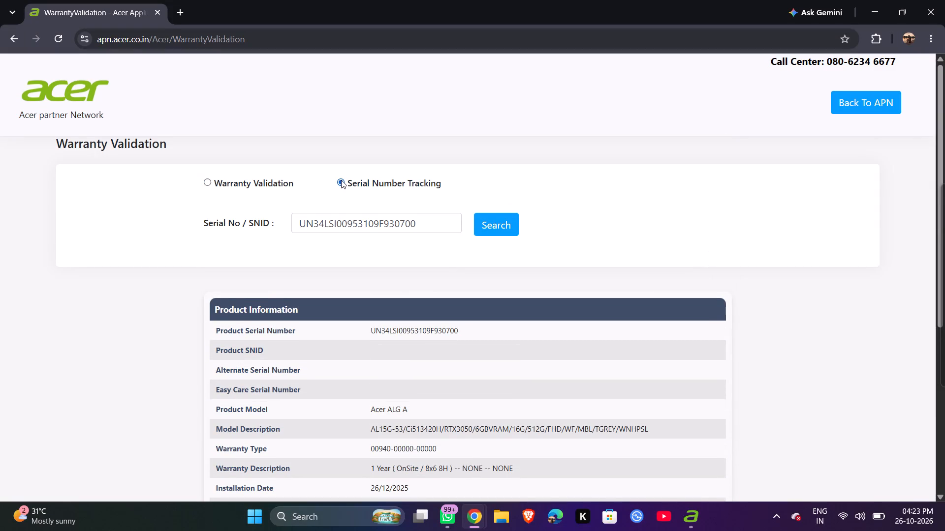
click(494, 228)
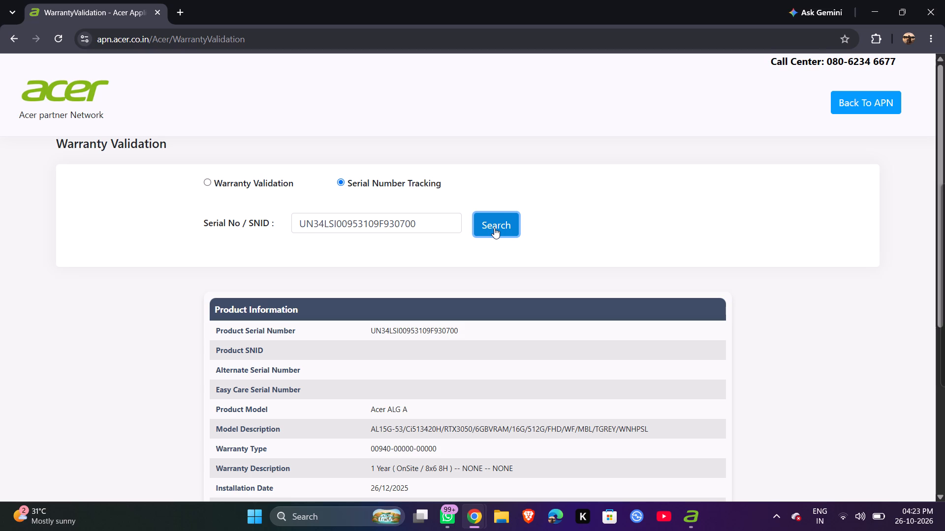
click(494, 228)
Change the last digit of the entered serial number to 1 and run the Serial Number Tracking search.
click(423, 221)
key(BackSpace)
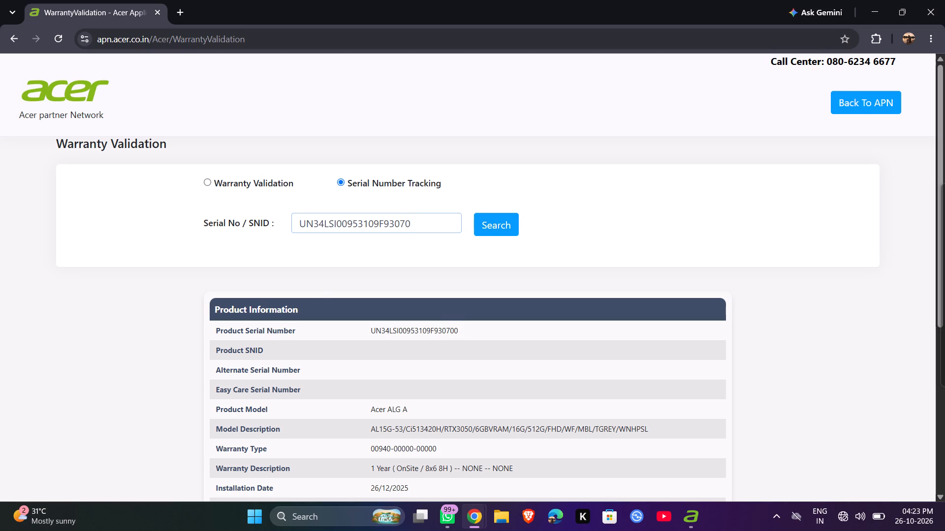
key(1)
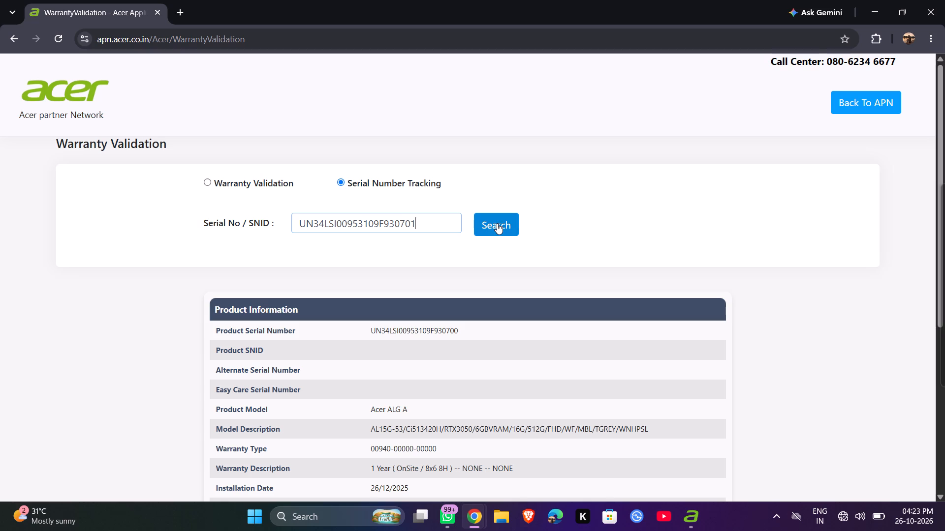
click(497, 225)
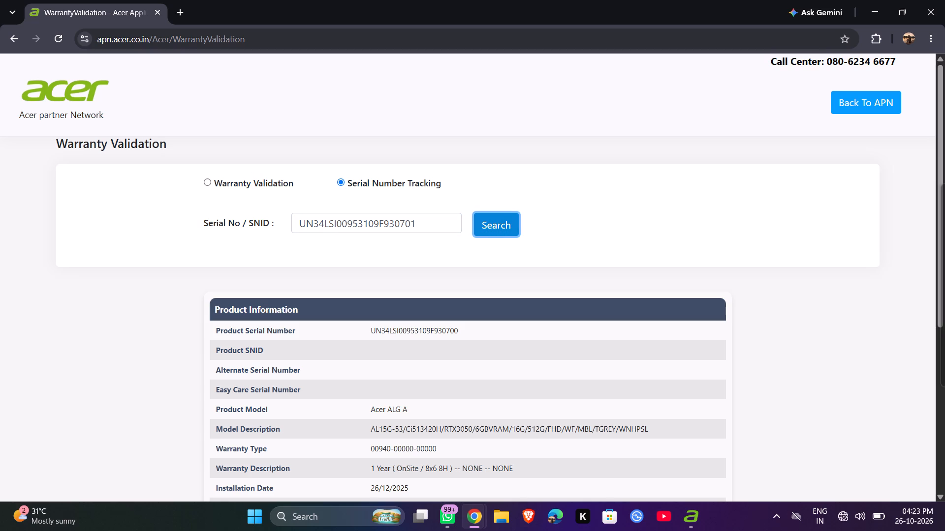
scroll(450, 62, down, 9)
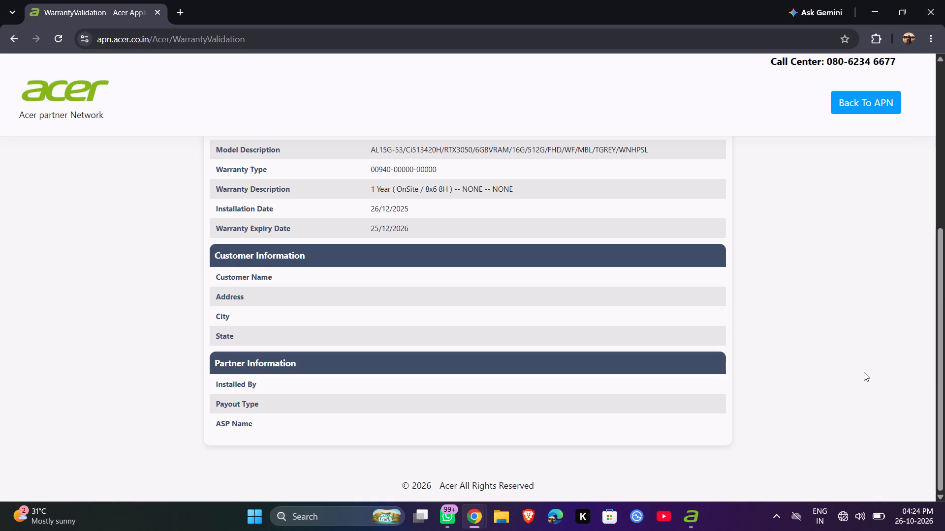
Open the system network quick settings and try to restore the Wi-Fi connection.
click(778, 468)
click(843, 521)
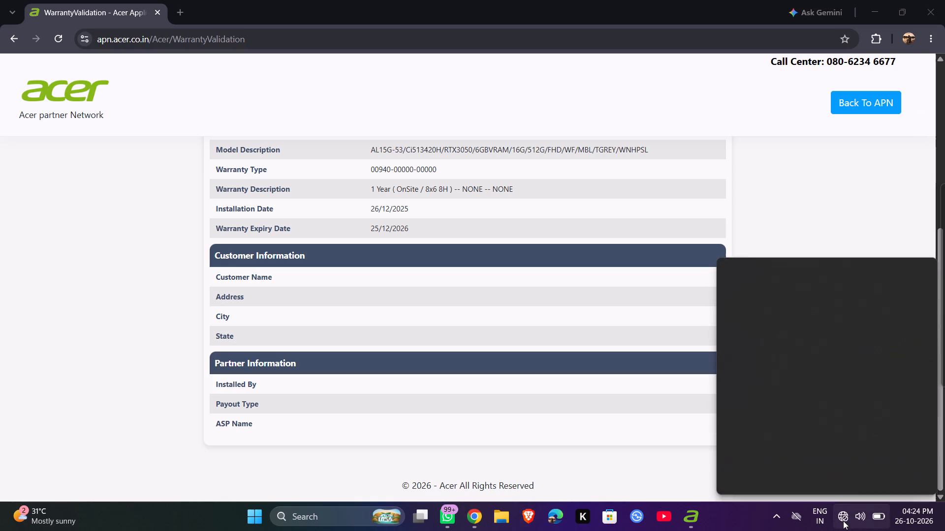
click(767, 285)
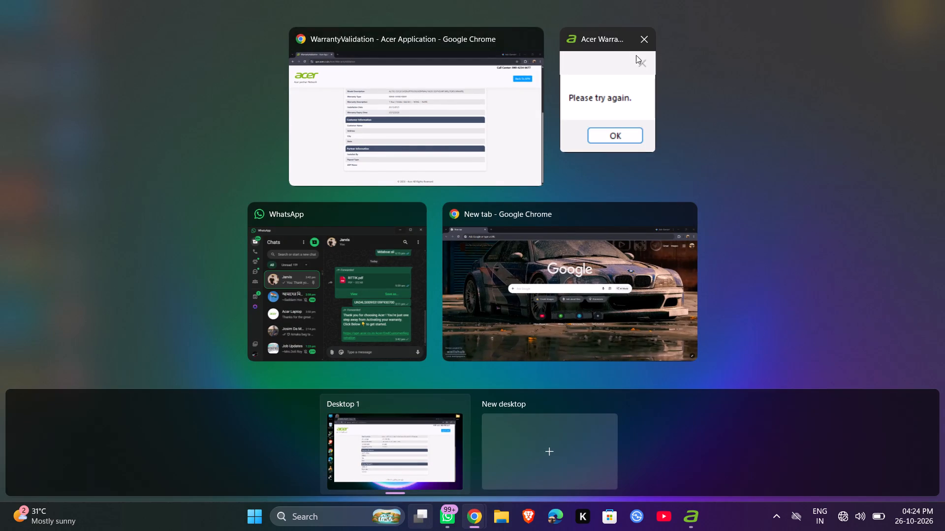
Close the WhatsApp window and both Chrome windows, the new tab and the WarrantyValidation page.
click(641, 39)
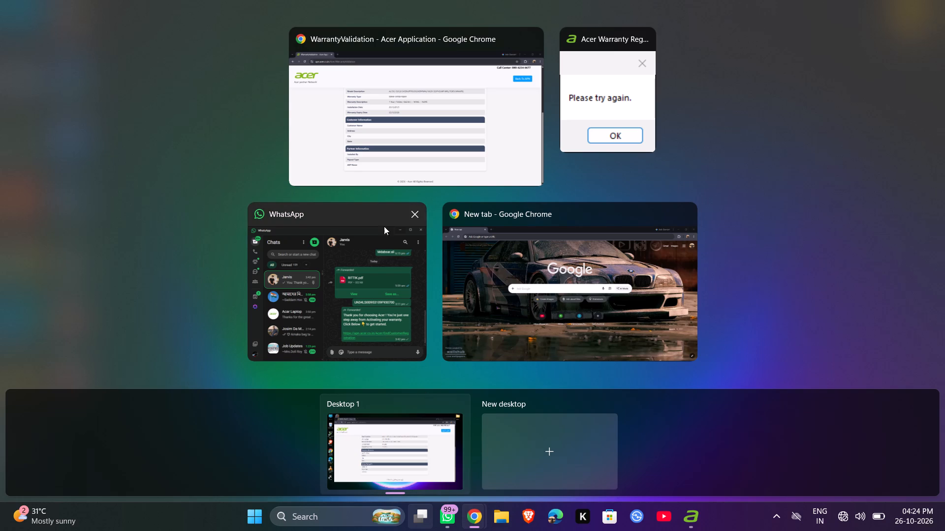
click(409, 217)
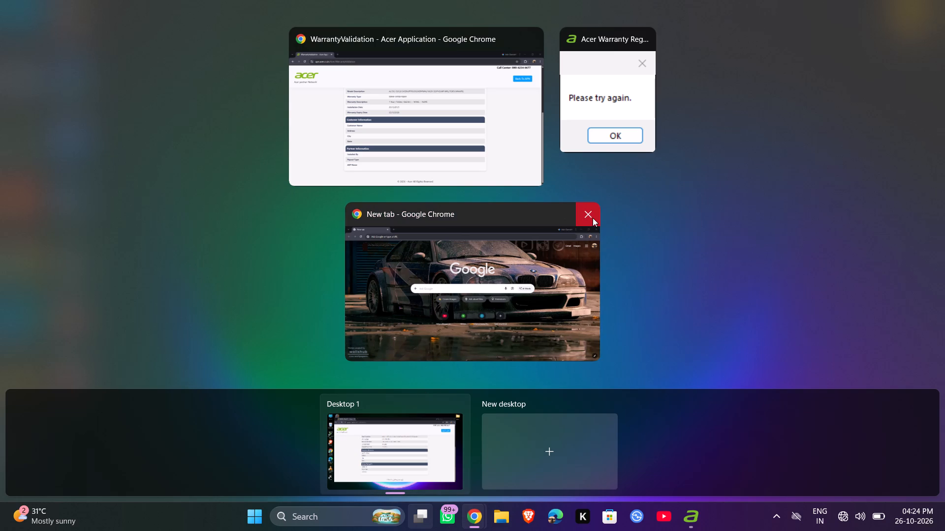
click(593, 218)
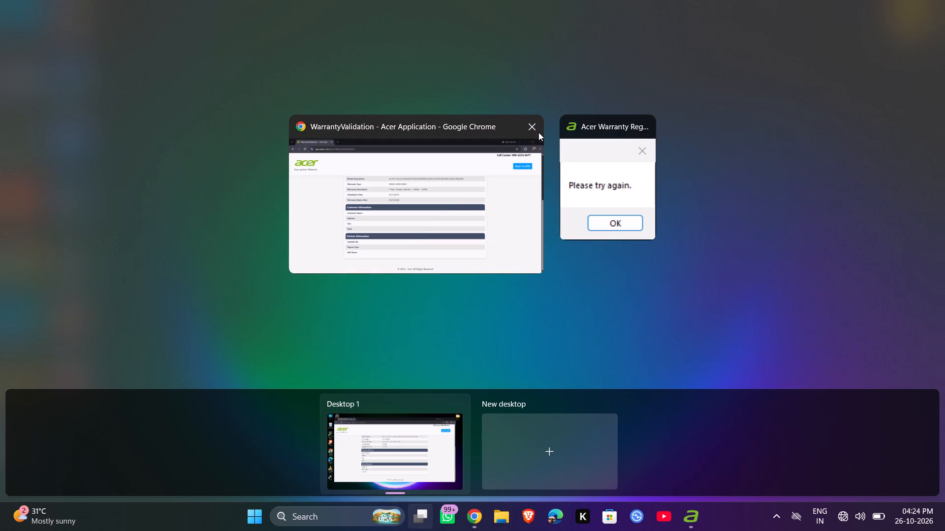
click(538, 132)
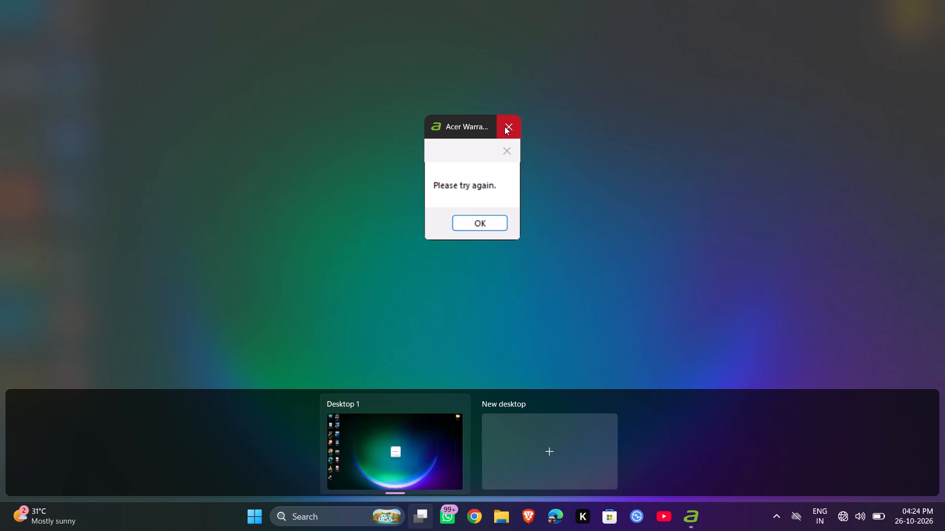
Try to close the remaining Acer Warranty Registration dialog and bring it to the foreground on the desktop.
click(504, 126)
click(504, 126)
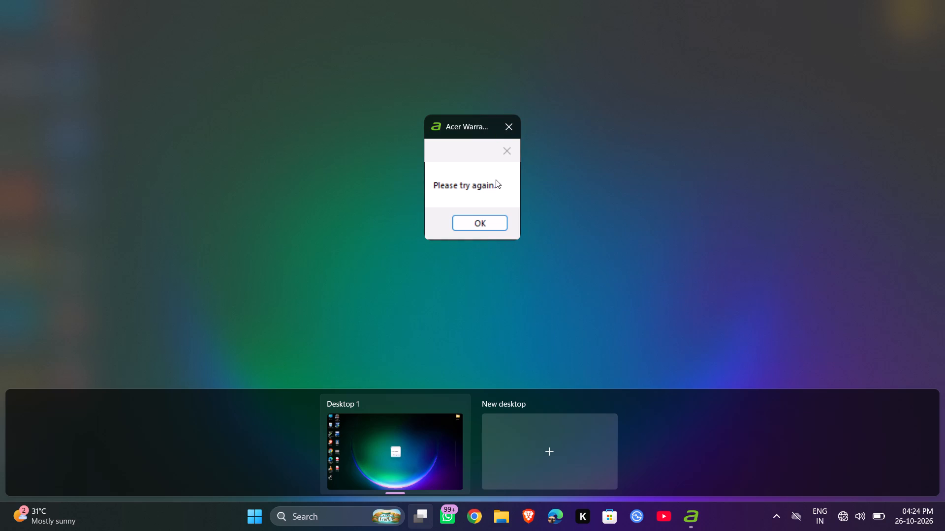
click(487, 224)
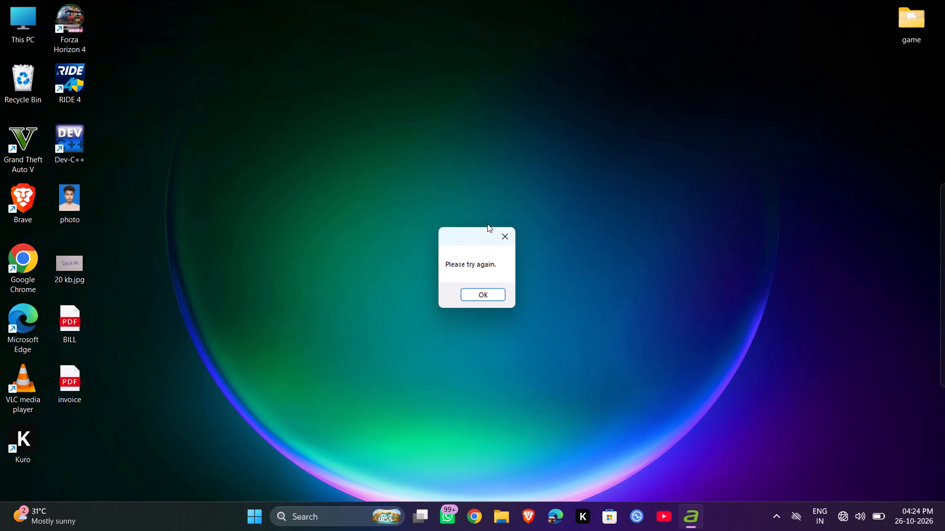
Dismiss the Acer registration app's message dialog on the desktop.
click(491, 294)
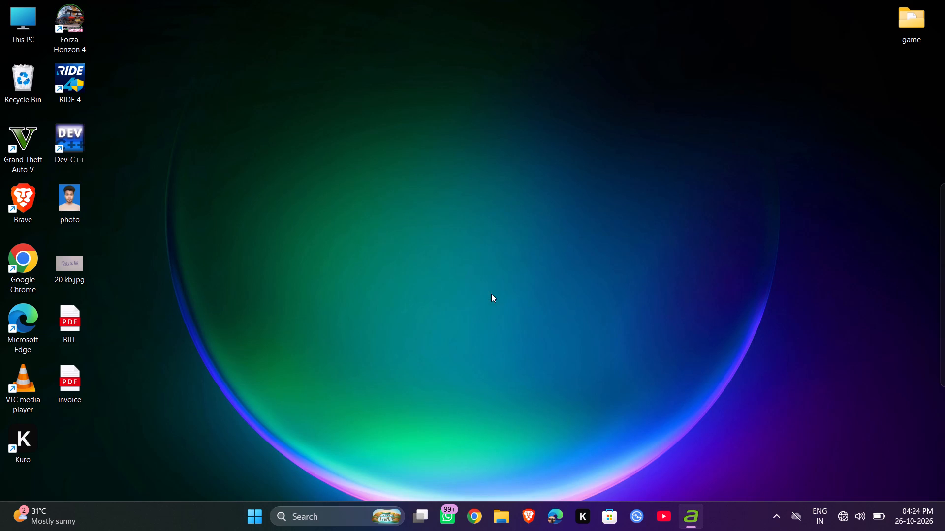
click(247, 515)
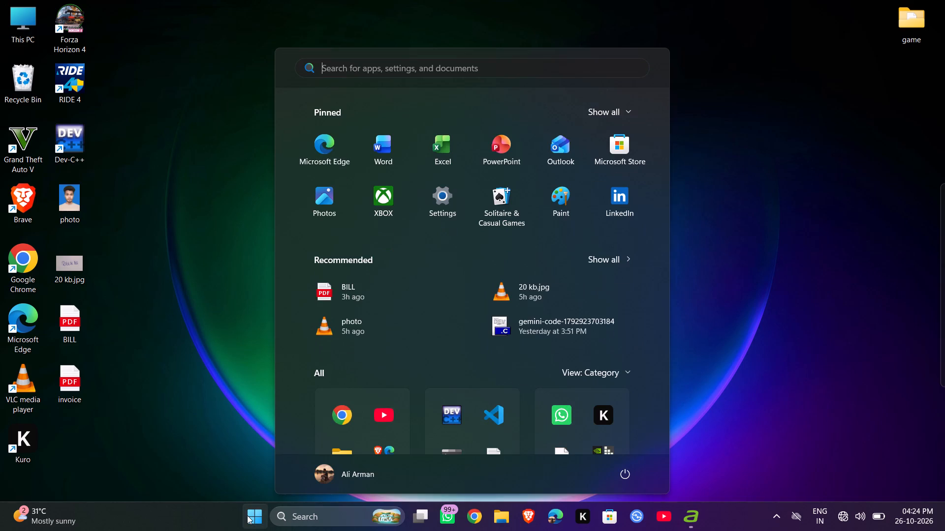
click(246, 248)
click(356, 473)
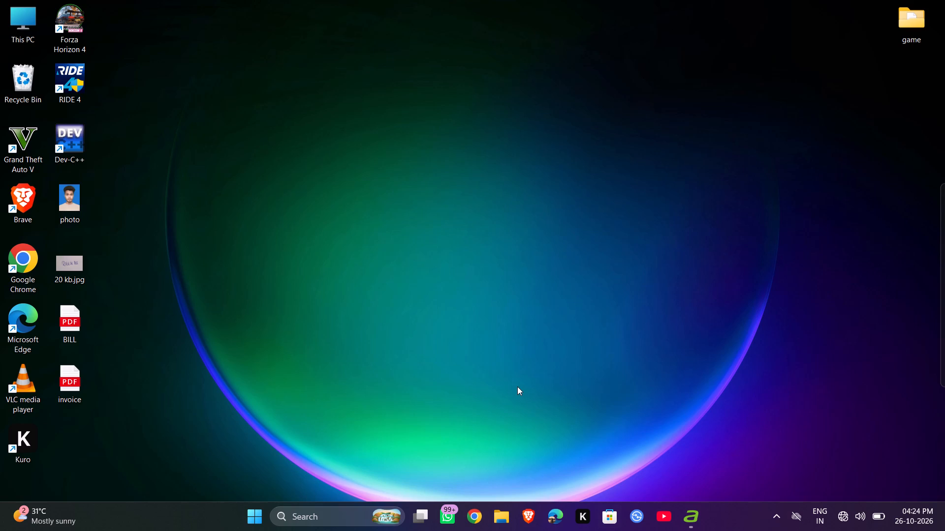
Open the Windows System Information window to view the laptop's system summary.
key(ctrl+r)
key(alt+r)
key(ctrl+r)
key(super+r)
key(Return)
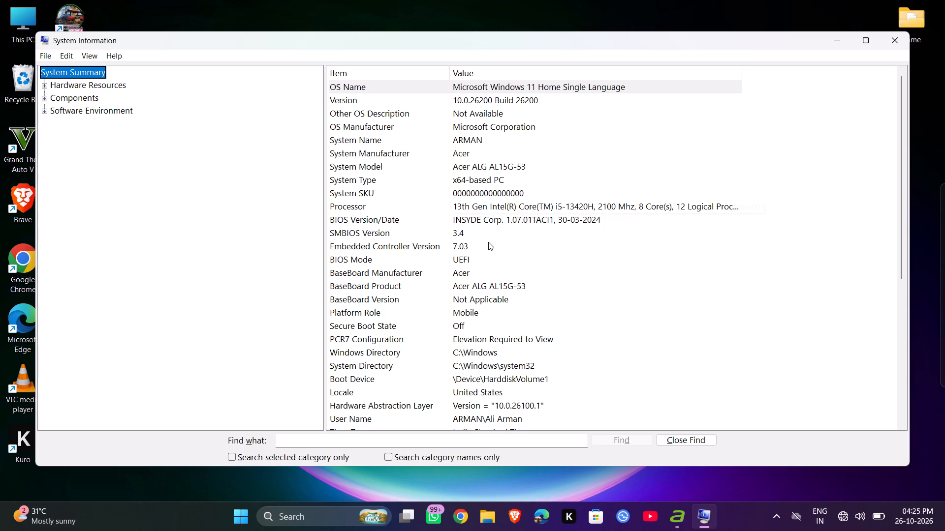
Examine the Processor entry in the System Information summary, and close the System Information window.
scroll(488, 242, down, 1)
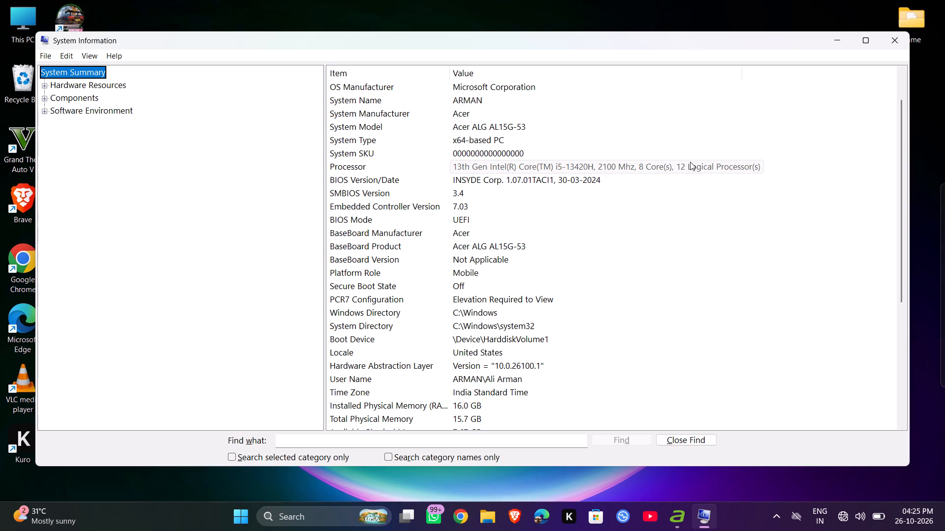
click(724, 170)
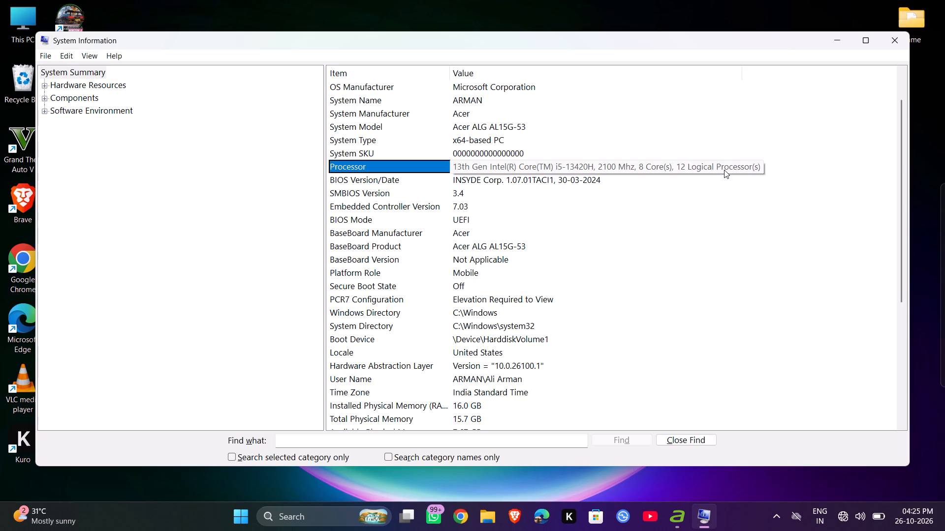
click(724, 170)
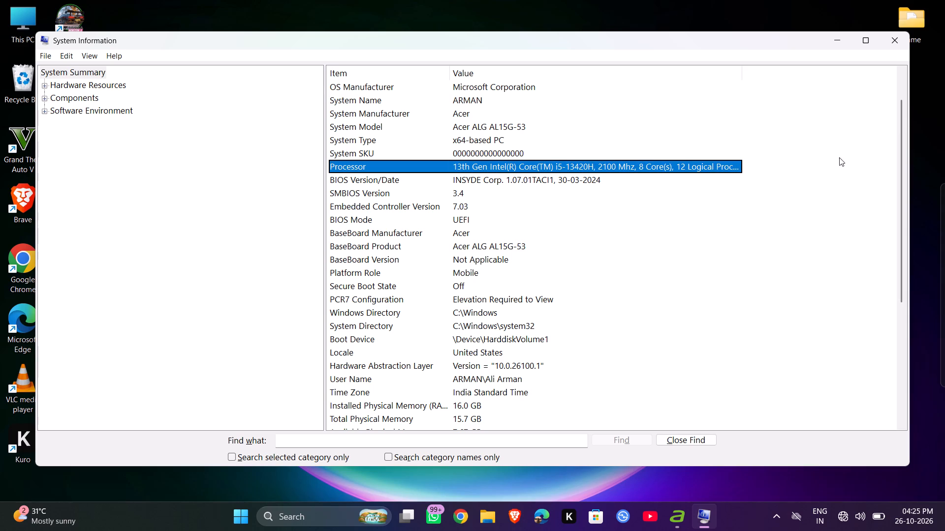